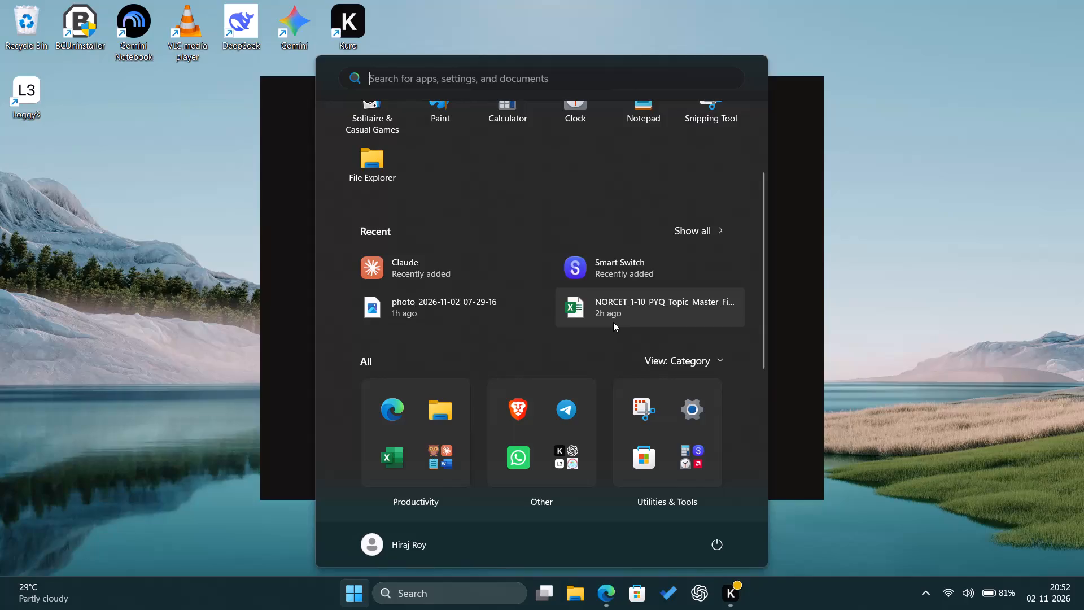
Open the recent workbook NORCET_1-10_PYQ_Topic_Master_First_Pass in Excel.
left_click(613, 322)
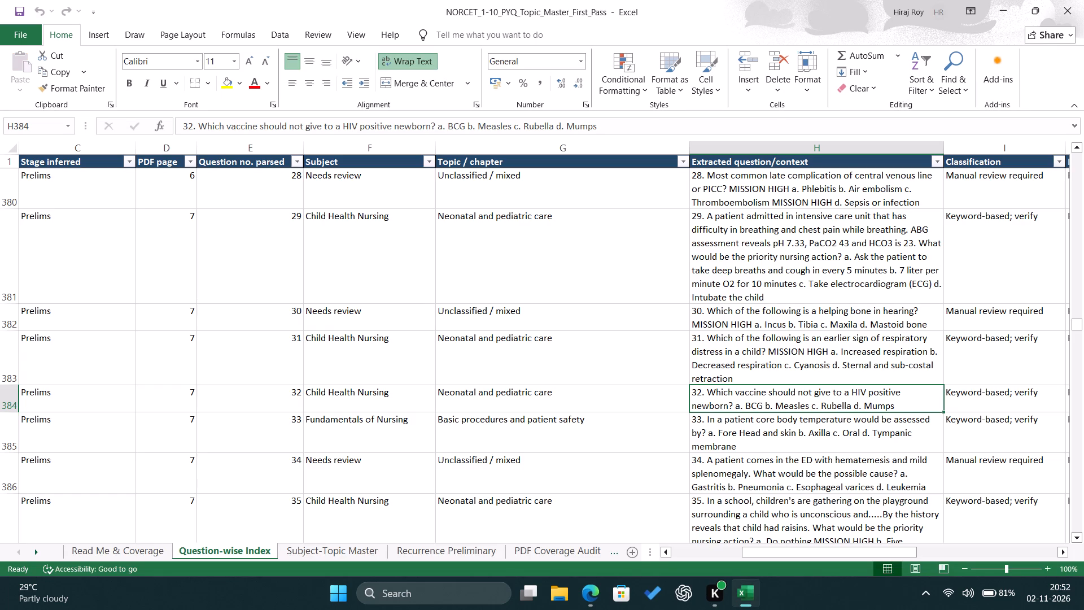
Remove the stray text "MISSION HIGH" before option a in question 31, cell H383 of the Question-wise Index sheet.
left_click(802, 360)
double_click(828, 352)
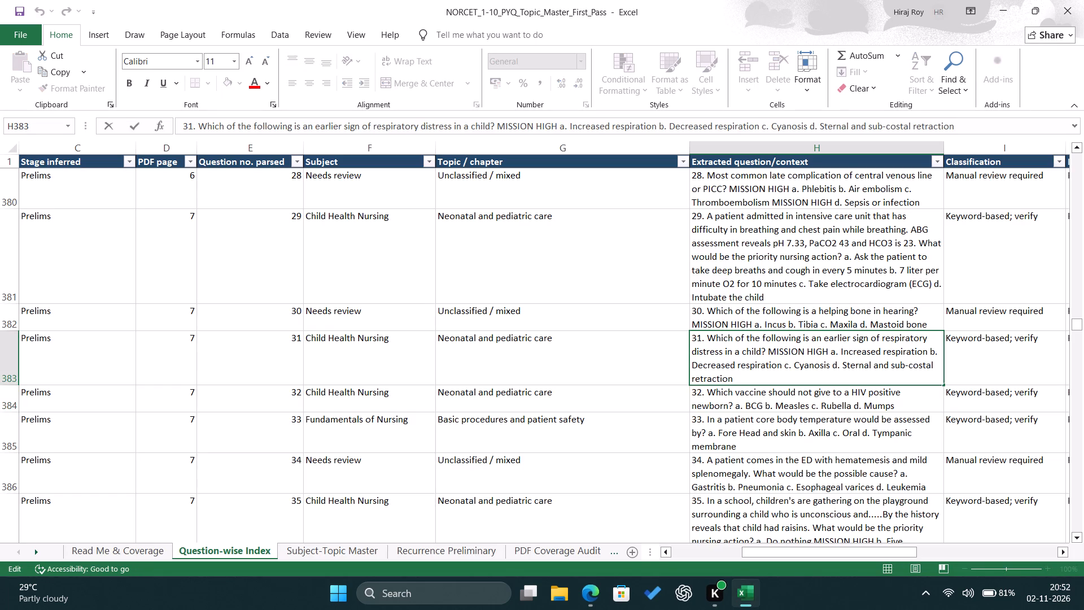
key("BackSpace")
key("BackSpace")
key("BackSpace")
key("BackSpace")
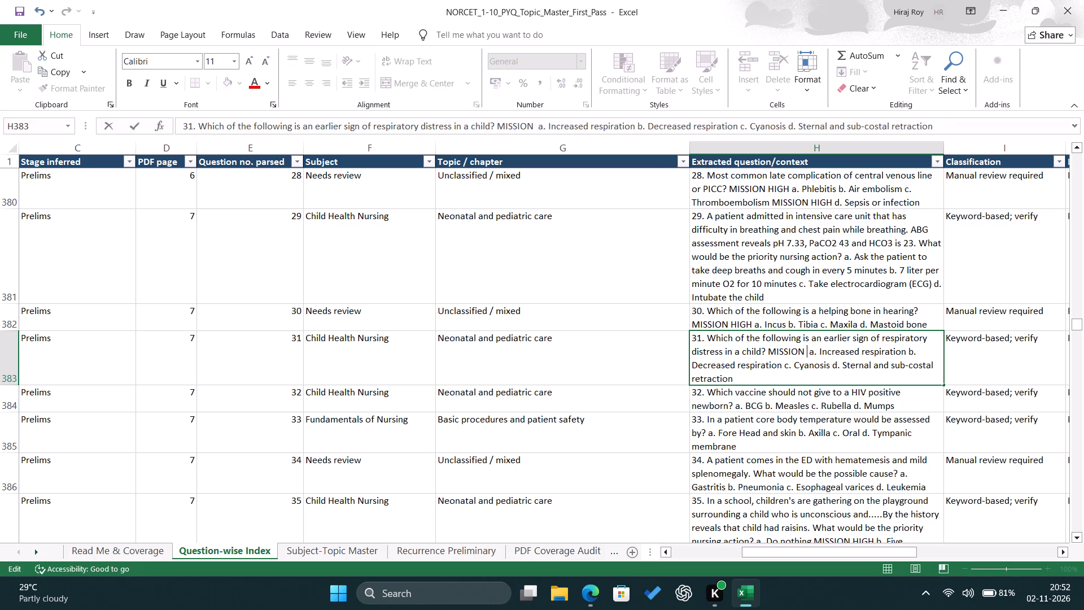
key("BackSpace")
key("BackSpace")
key("BackSpace")
key("BackSpace")
key("BackSpace")
key("BackSpace")
key("BackSpace")
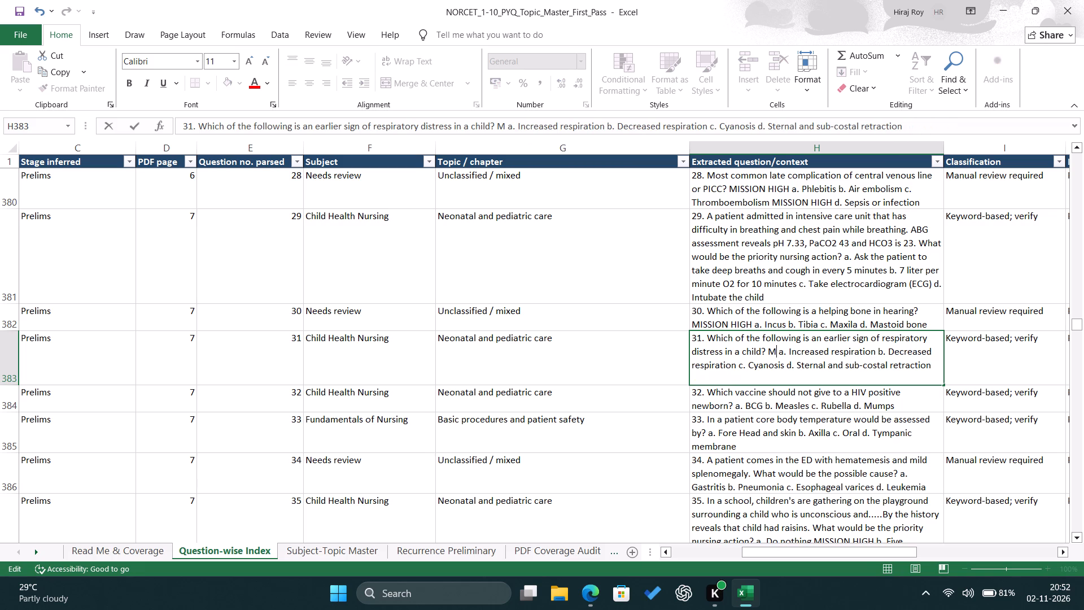
key("BackSpace")
key("BackSpace")
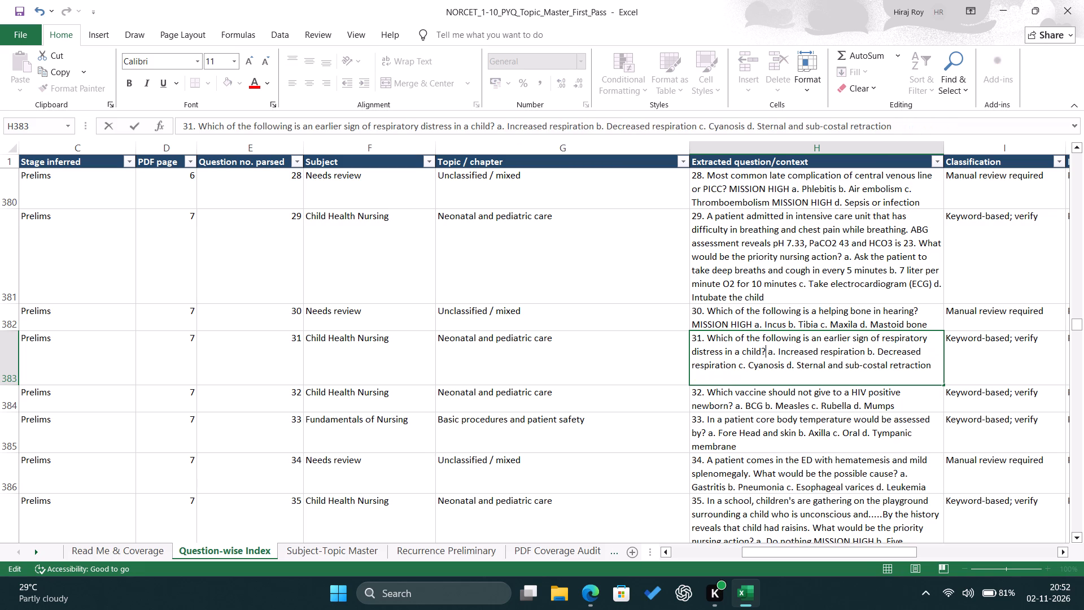
left_click(791, 321)
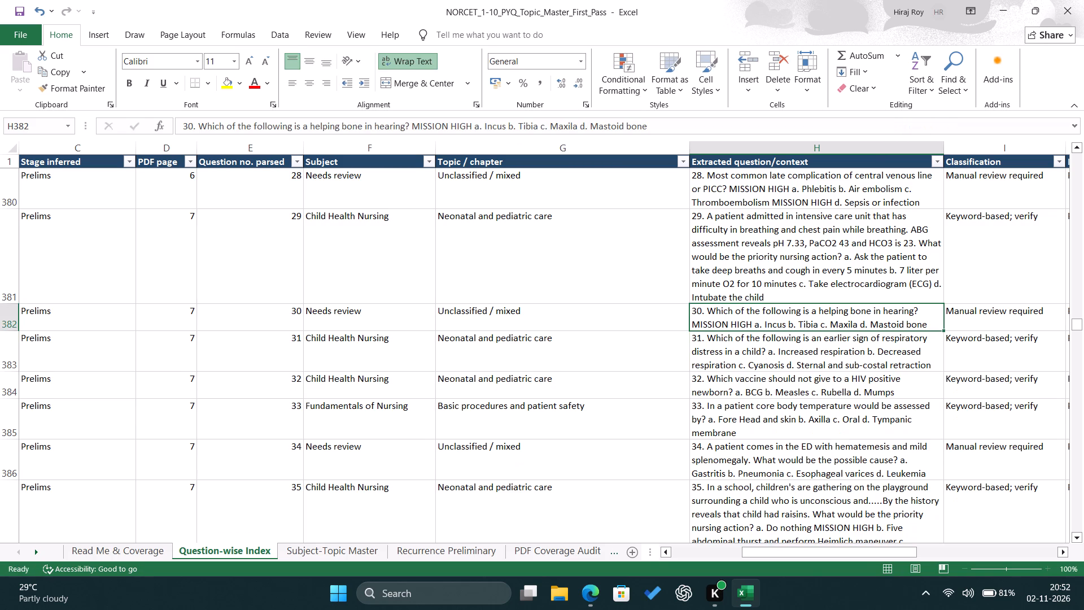
Remove "MISSION HIGH" before option a in question 30 about the helping bone in hearing, cell H382.
double_click(754, 323)
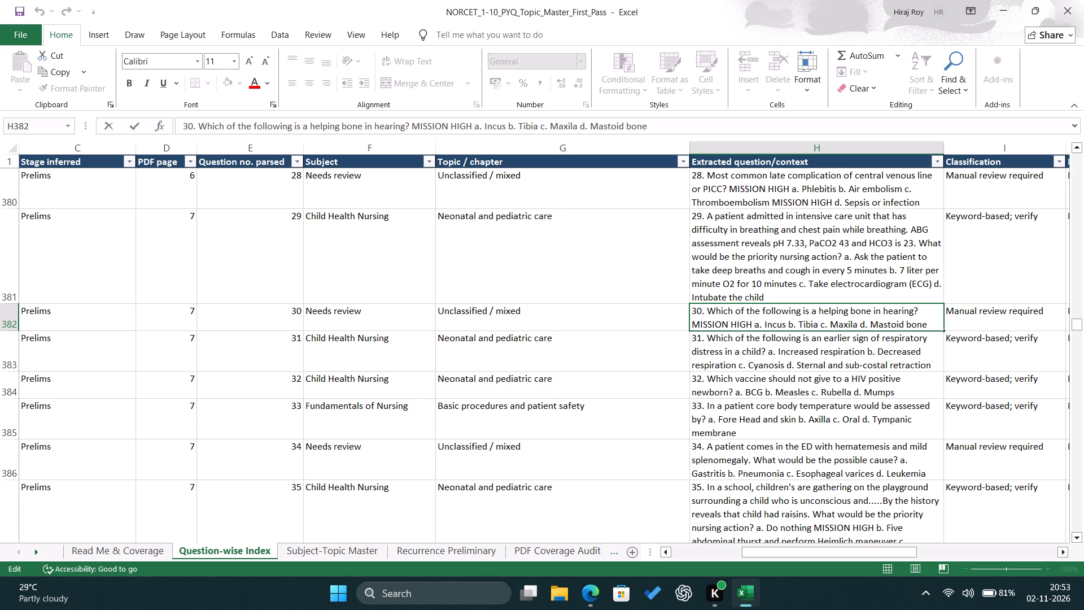
key("BackSpace")
key("BackSpace")
key("BackSpace")
key("BackSpace")
key("BackSpace")
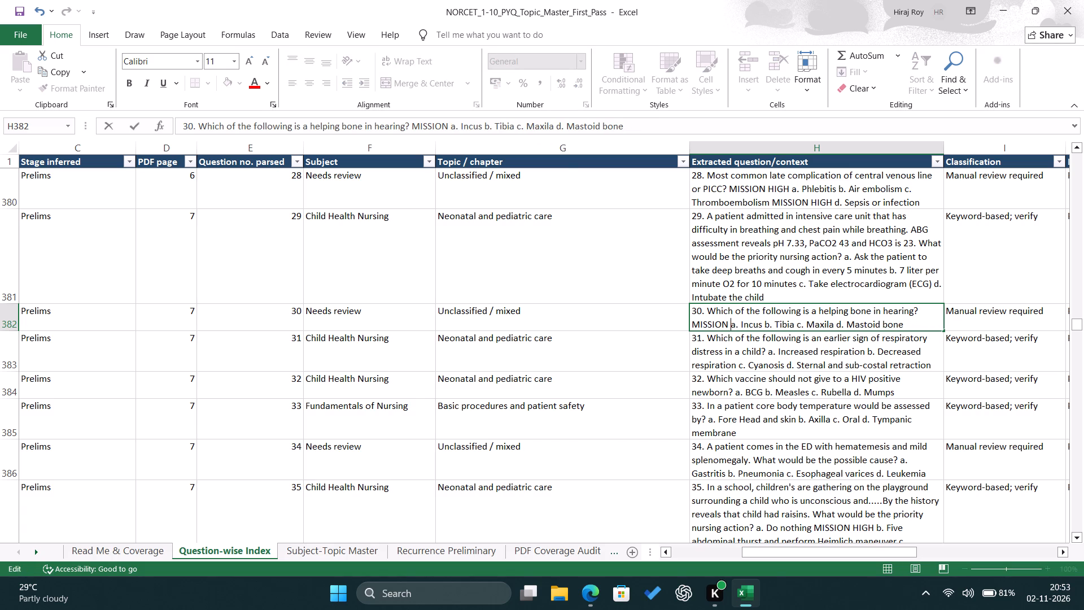
key("BackSpace")
key("BackSpace")
key("BackSpace")
key("BackSpace")
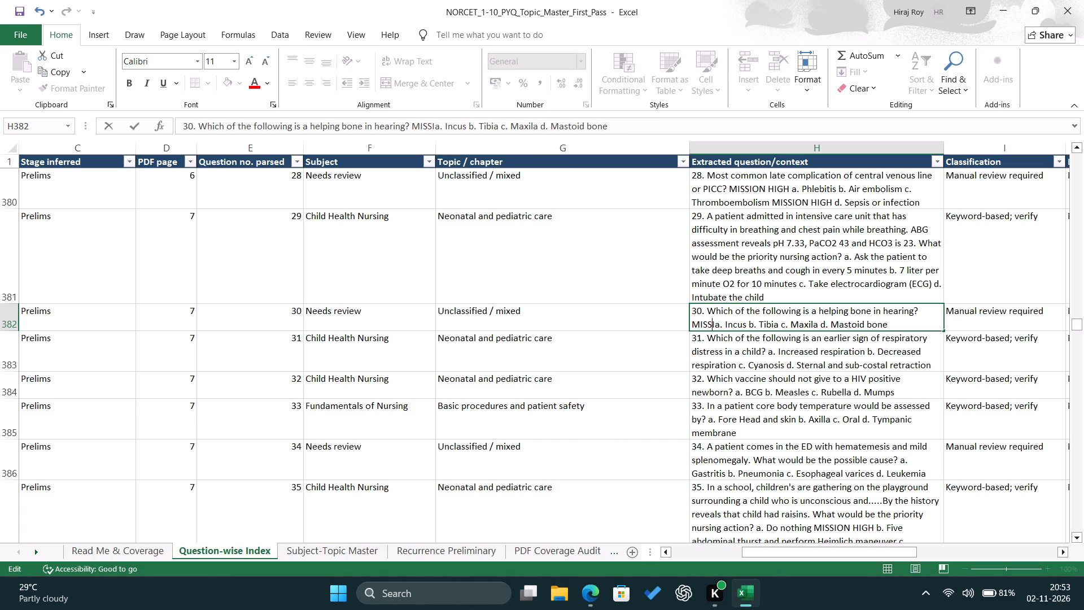
key("BackSpace")
key("BackSpace")
key("BackSpace")
key("BackSpace")
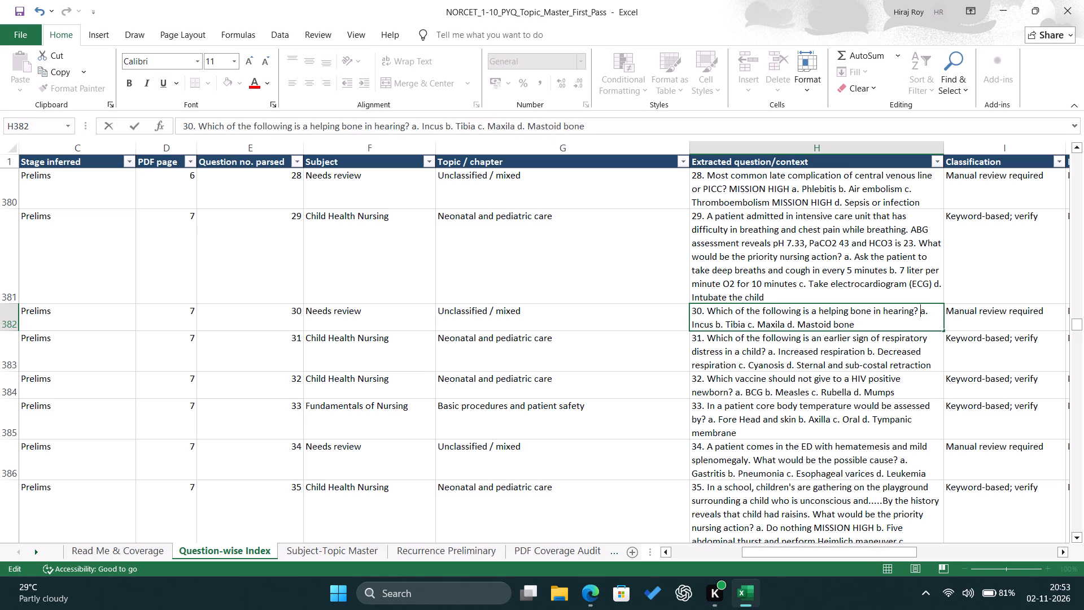
left_click(782, 290)
In question 28, cell H380, delete the space before "Phlebitis" and remove the "MISSION HIGH" that precedes option a.
scroll(828, 316, "up", 1)
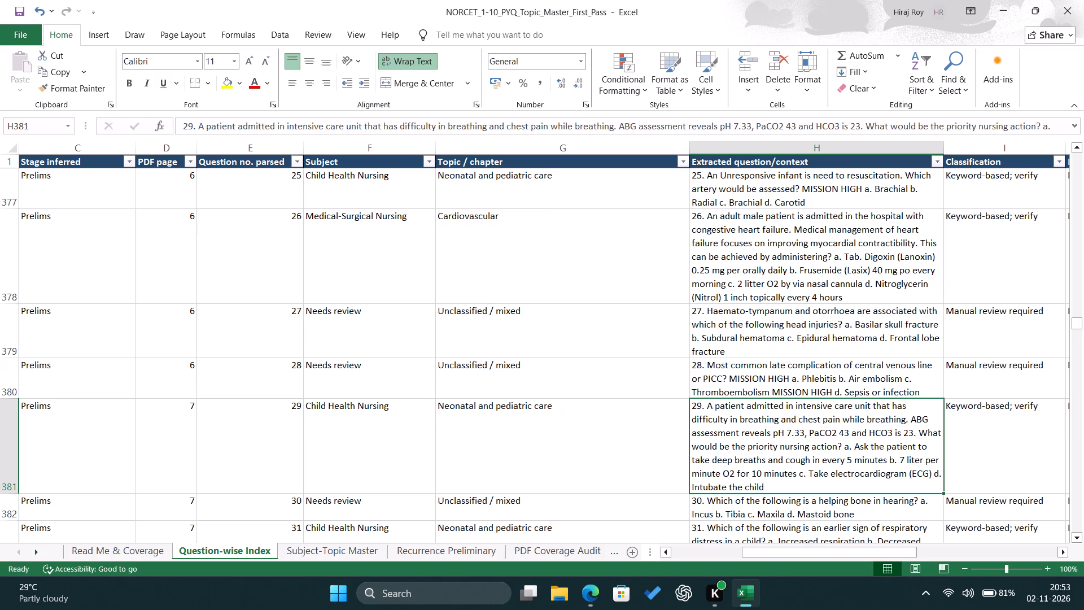
left_click(819, 367)
double_click(788, 378)
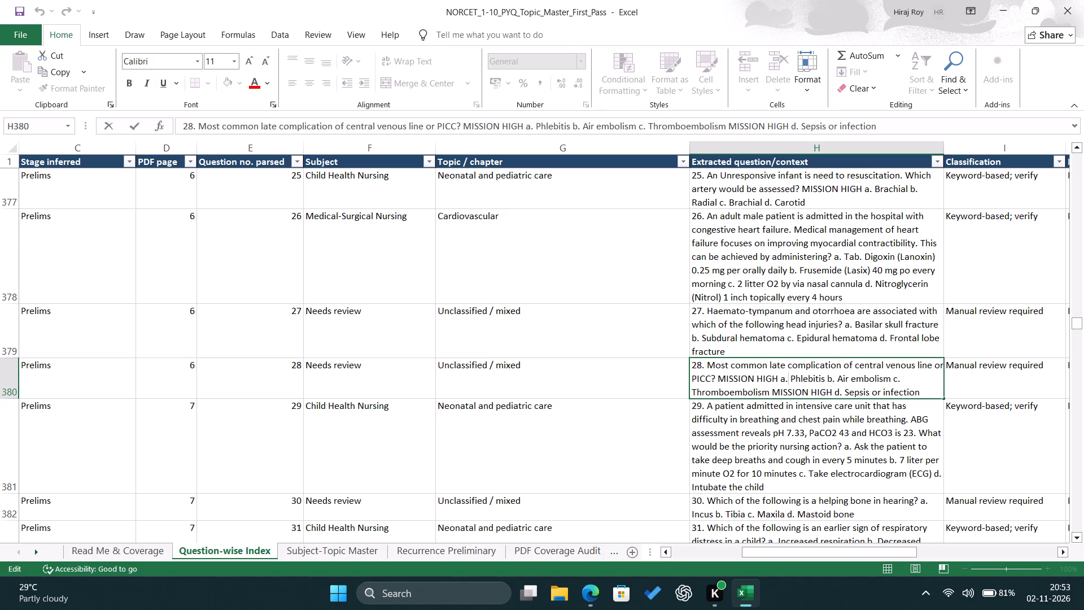
key("Left")
key("Right")
key("Right")
key("BackSpace")
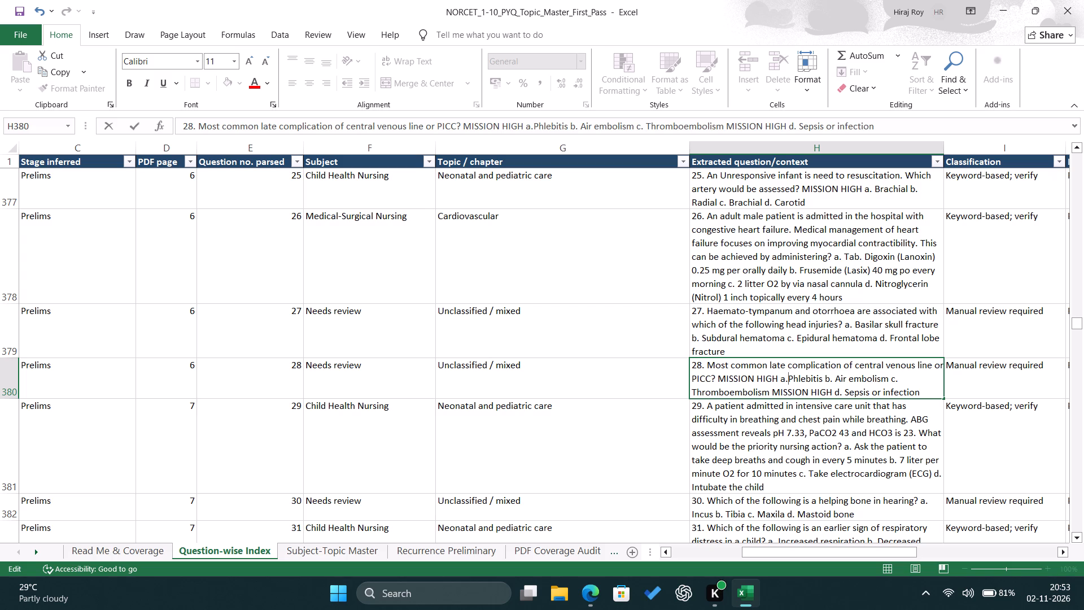
key("Left")
key("Left")
key("Left")
key("BackSpace")
key("BackSpace")
key("BackSpace")
key("BackSpace")
key("BackSpace")
key("BackSpace")
key("BackSpace")
key("BackSpace")
key("BackSpace")
key("BackSpace")
key("BackSpace")
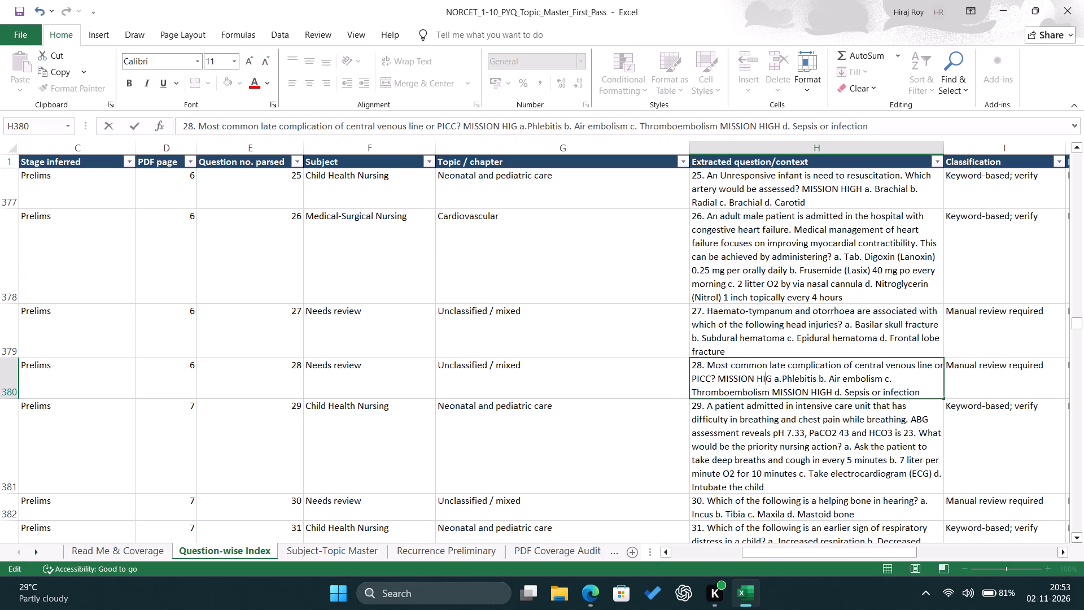
key("BackSpace")
key("BackSpace")
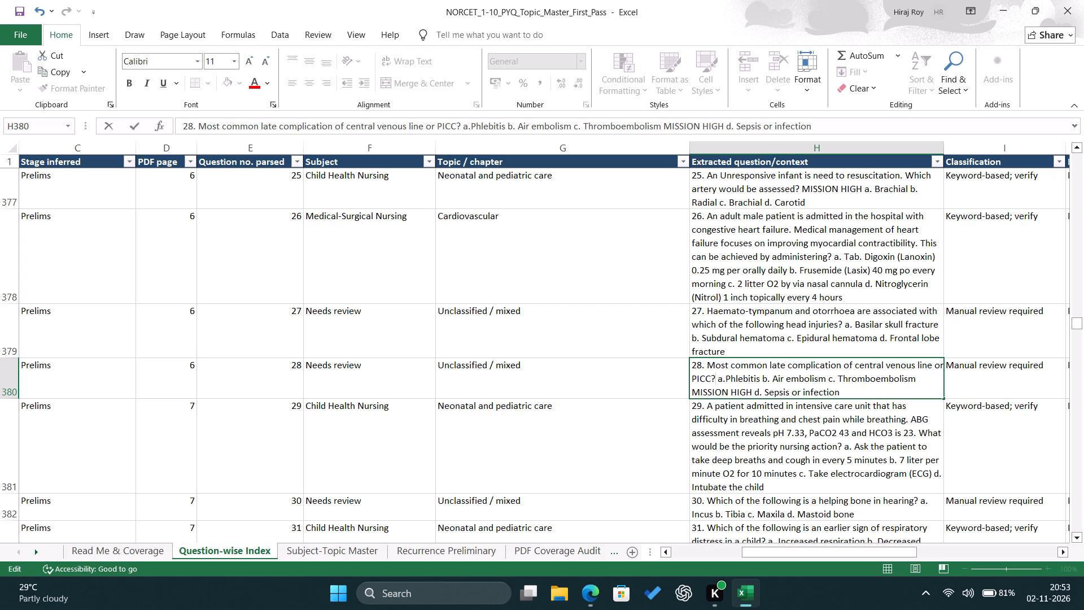
left_click(801, 296)
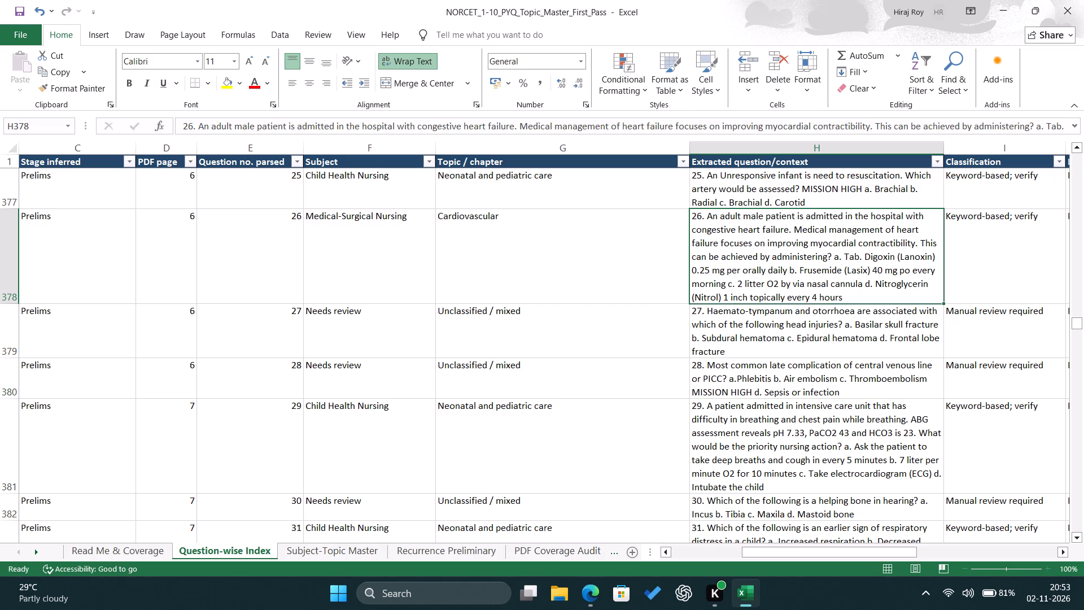
Remove "MISSION HIGH" before option a in question 25 about the unresponsive infant, cell H377.
scroll(800, 296, "up", 1)
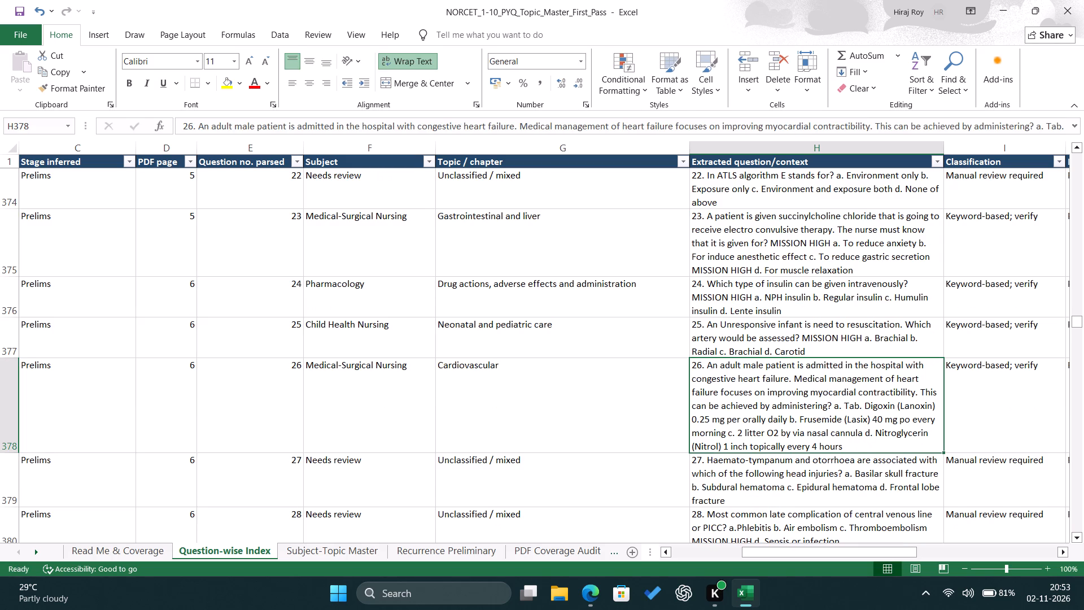
left_click(835, 342)
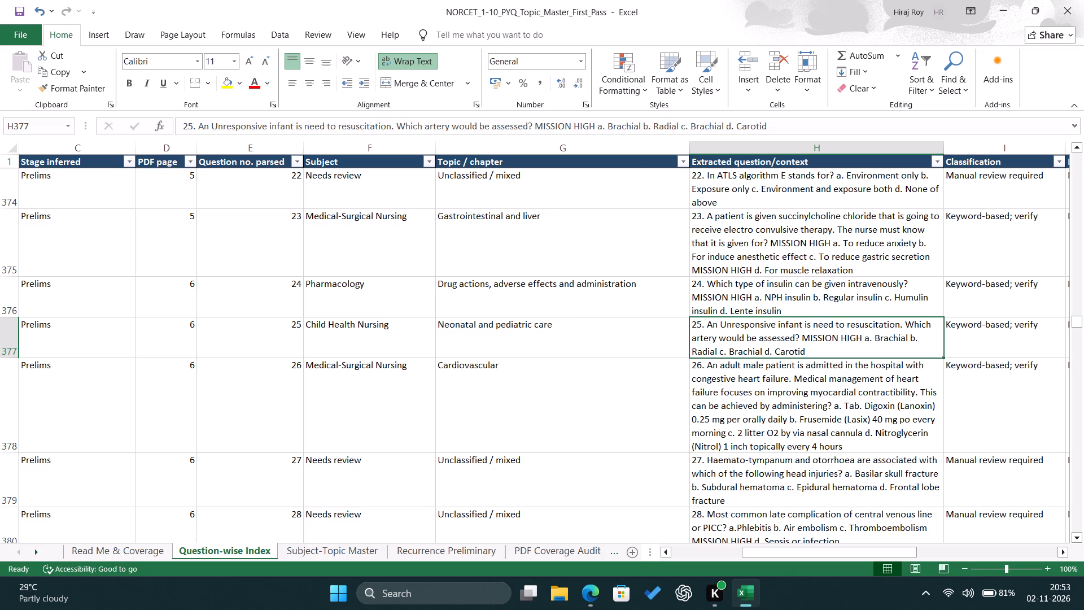
double_click(866, 337)
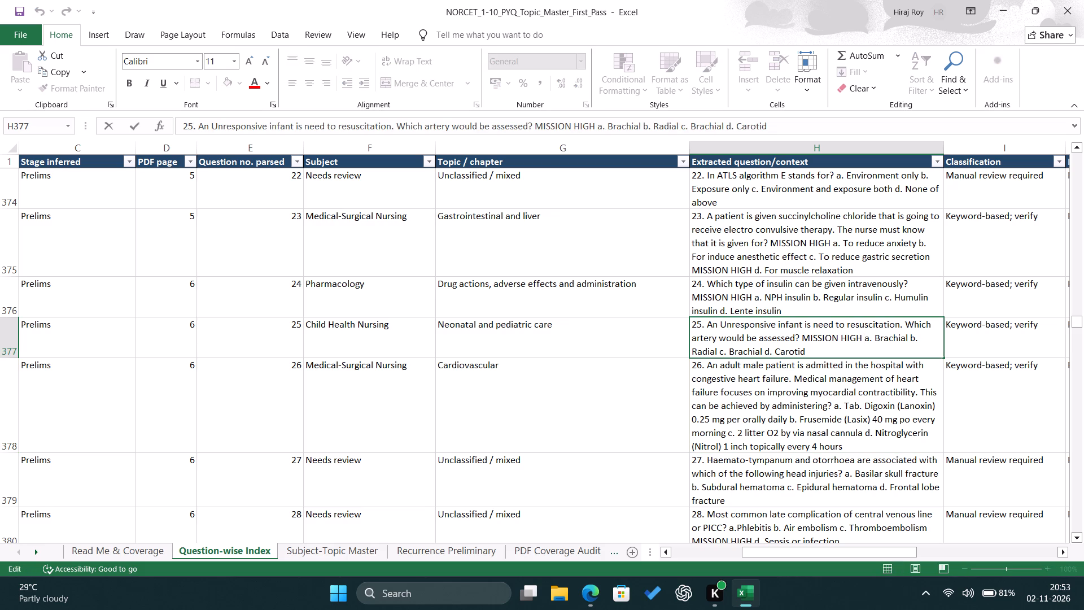
key("BackSpace")
key("BackSpace")
key("BackSpace")
key("BackSpace")
key("BackSpace")
key("BackSpace")
key("BackSpace")
key("BackSpace")
key("BackSpace")
key("BackSpace")
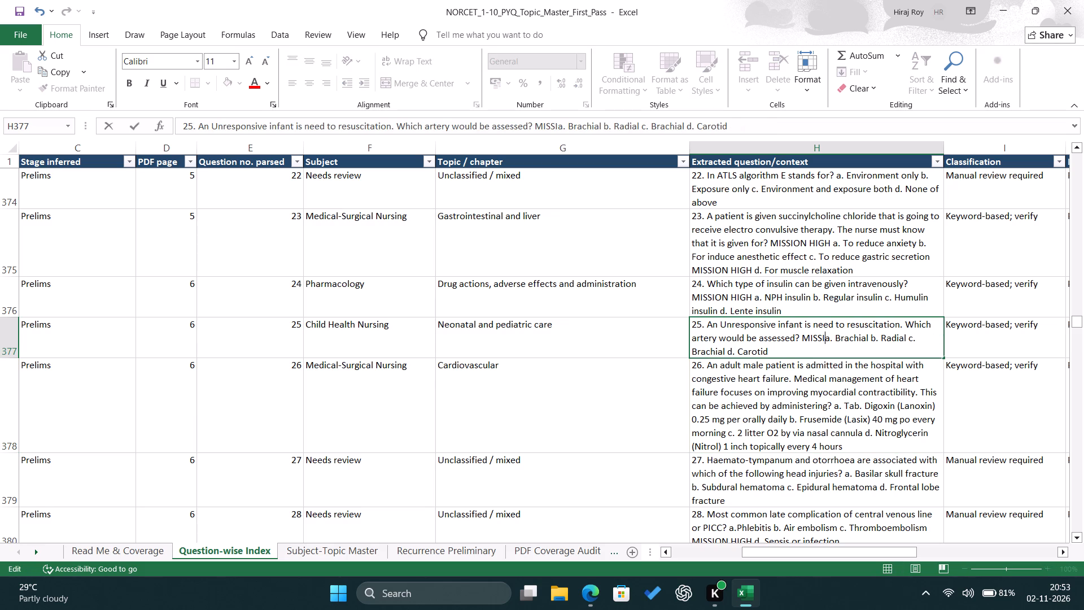
key("BackSpace")
key("BackSpace")
key("BackSpace")
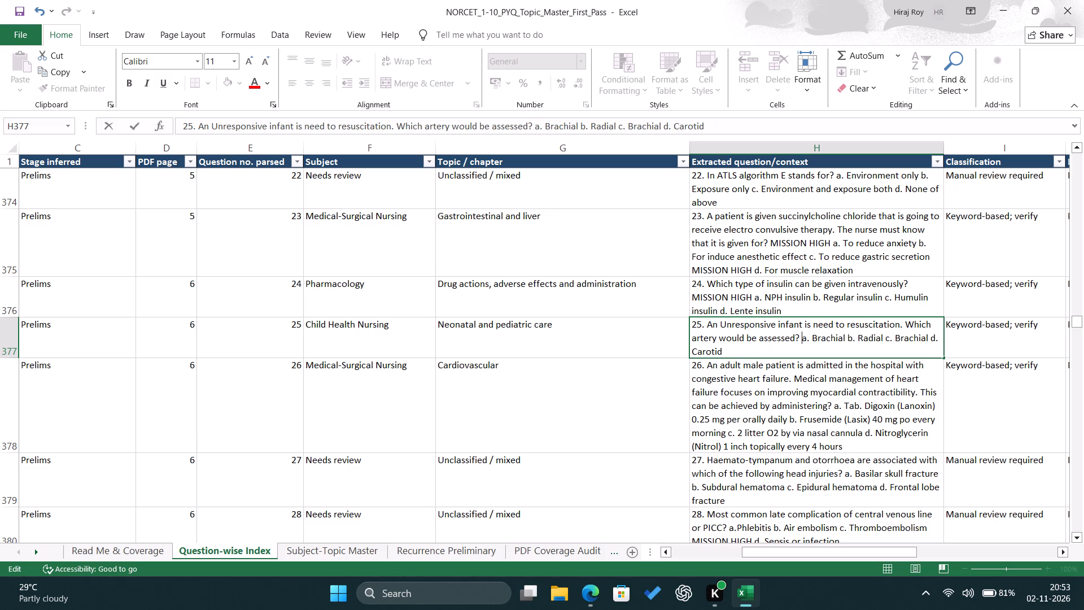
left_click(757, 307)
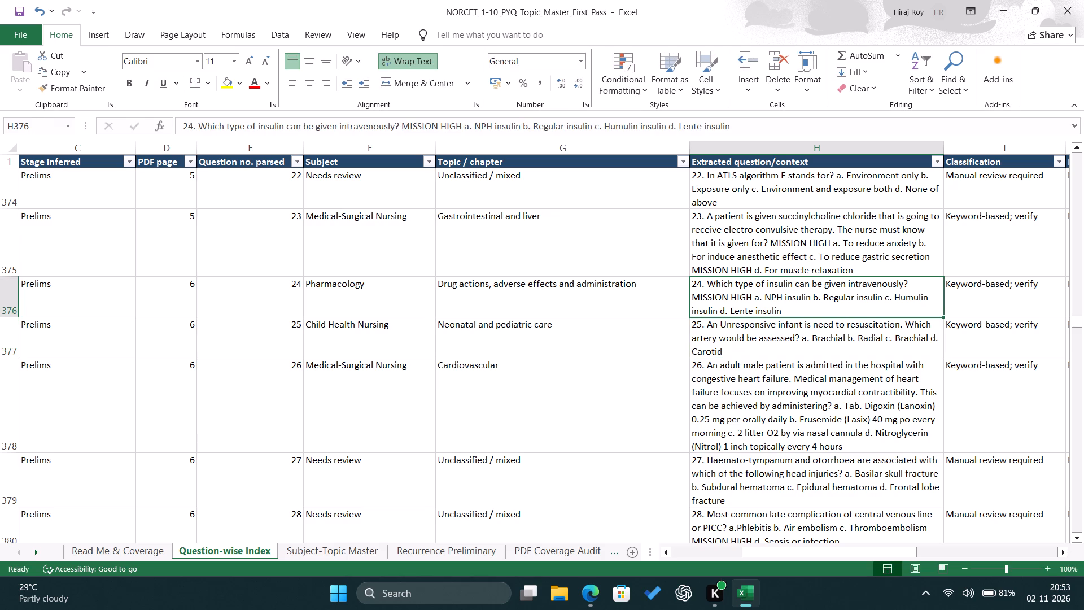
Remove "MISSION HIGH" before option a in question 24 about intravenous insulin, cell H376.
double_click(757, 297)
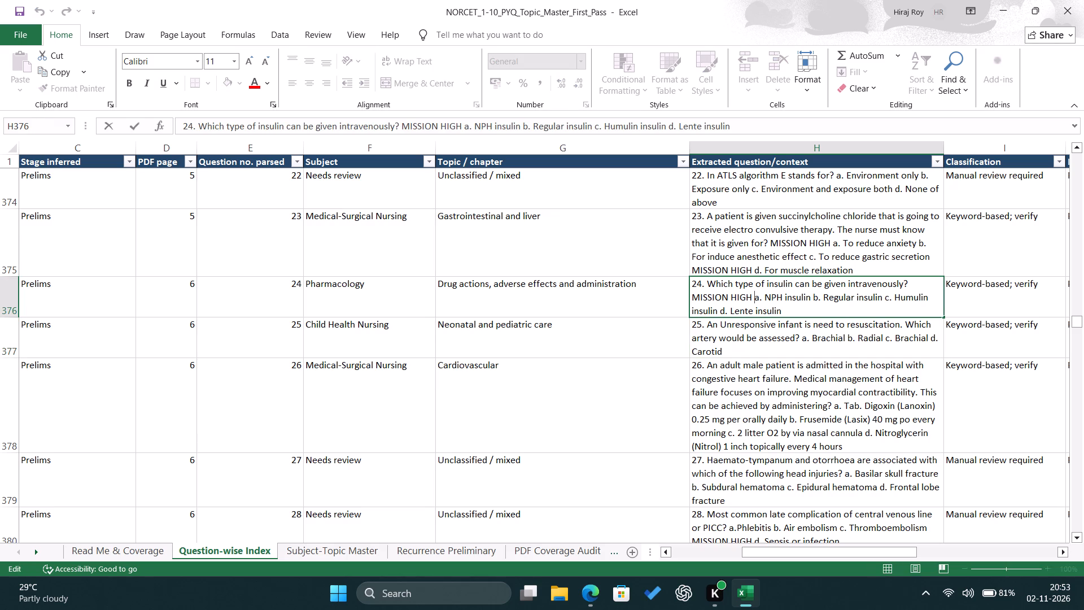
key("BackSpace")
key("BackSpace")
key("BackSpace")
key("BackSpace")
key("BackSpace")
key("BackSpace")
key("BackSpace")
key("BackSpace")
key("BackSpace")
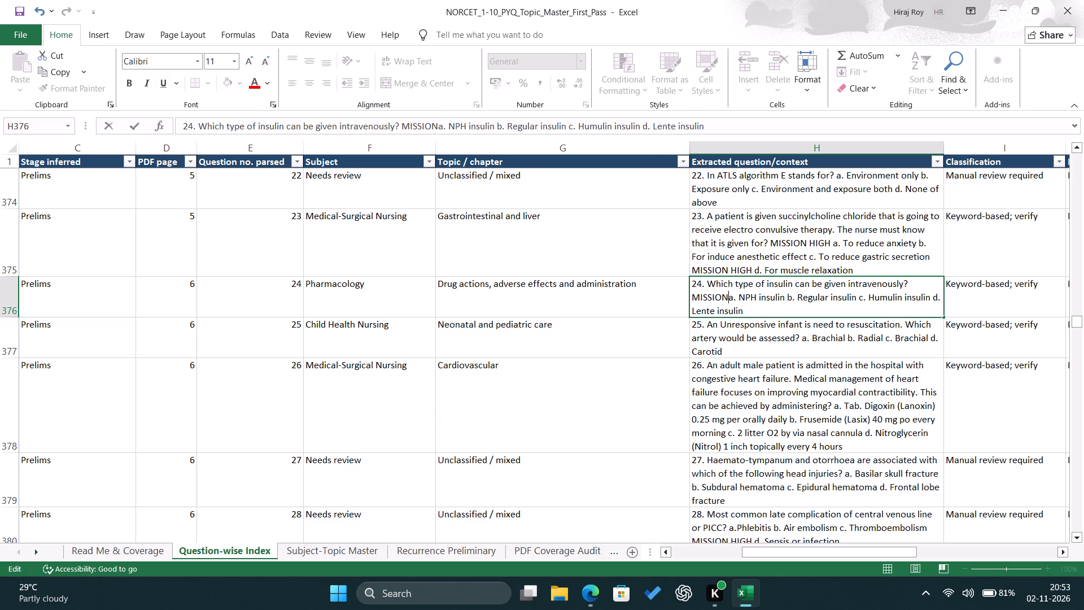
key("BackSpace")
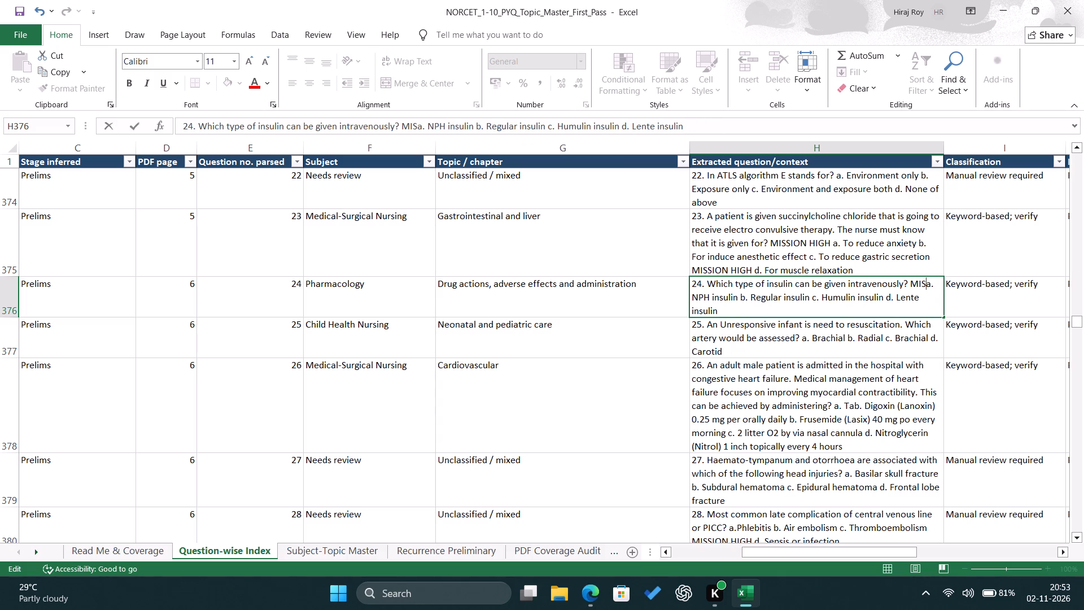
key("BackSpace")
key("BackSpace")
key("BackSpace")
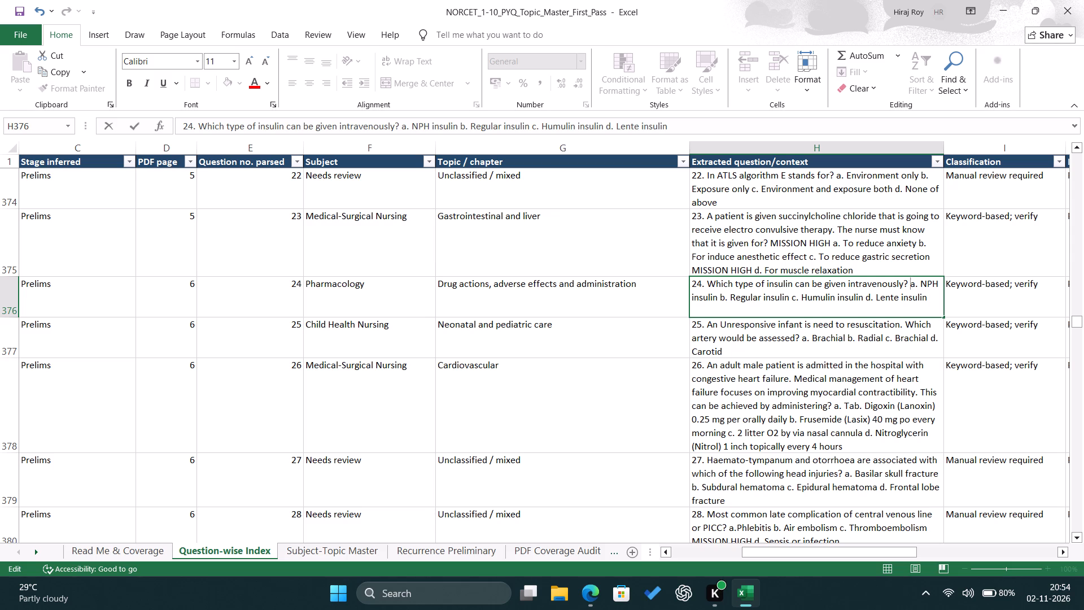
left_click(808, 266)
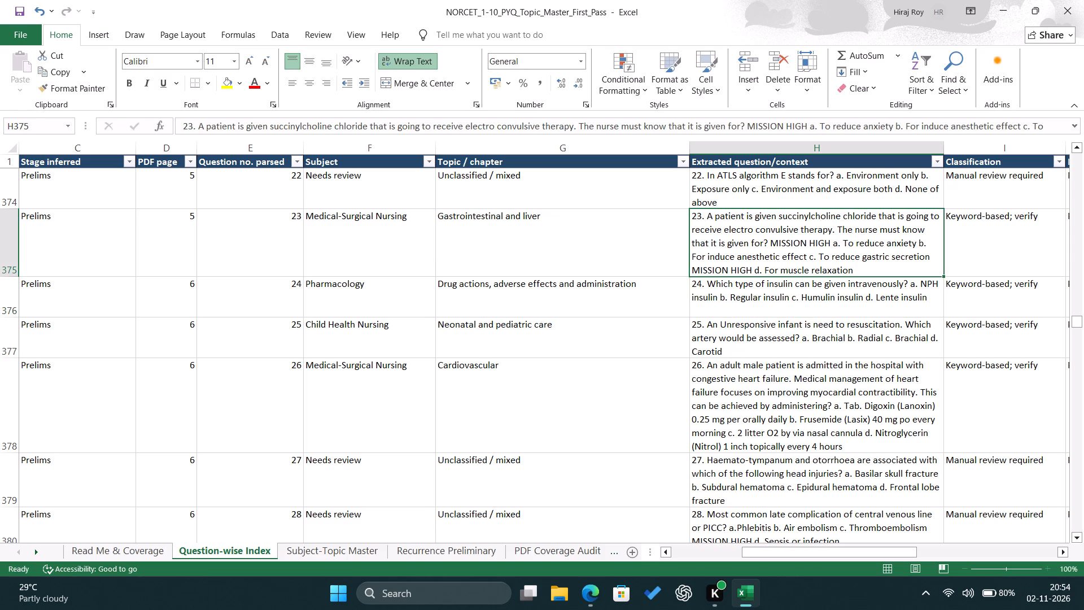
Remove the "MISSION HIGH" between "To reduce gastric secretion" and option d in question 23, cell H375.
double_click(752, 271)
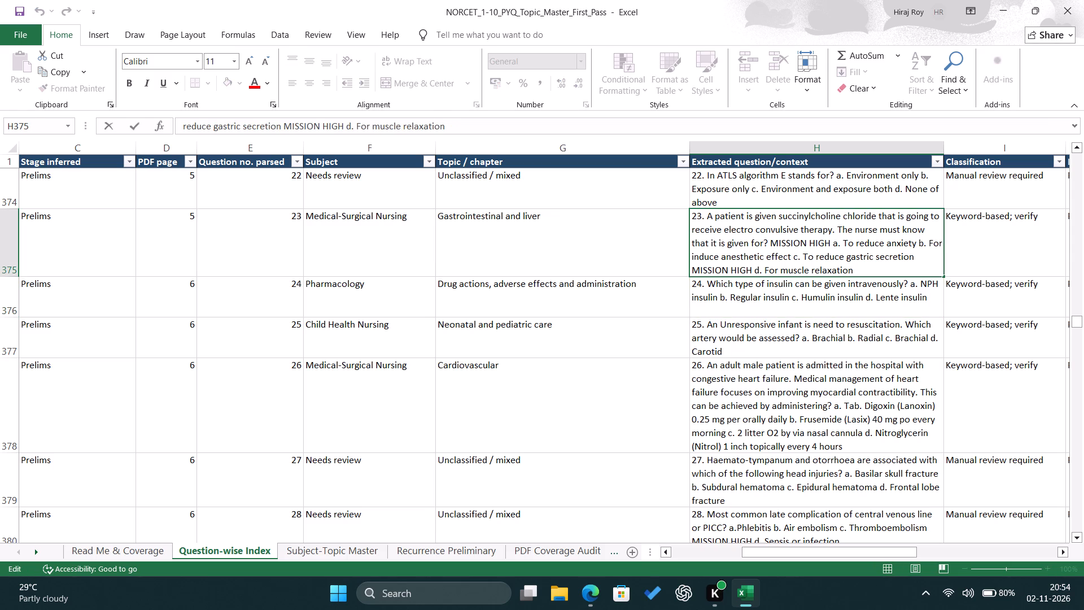
key("BackSpace")
key("BackSpace")
key("BackSpace")
key("BackSpace")
key("BackSpace")
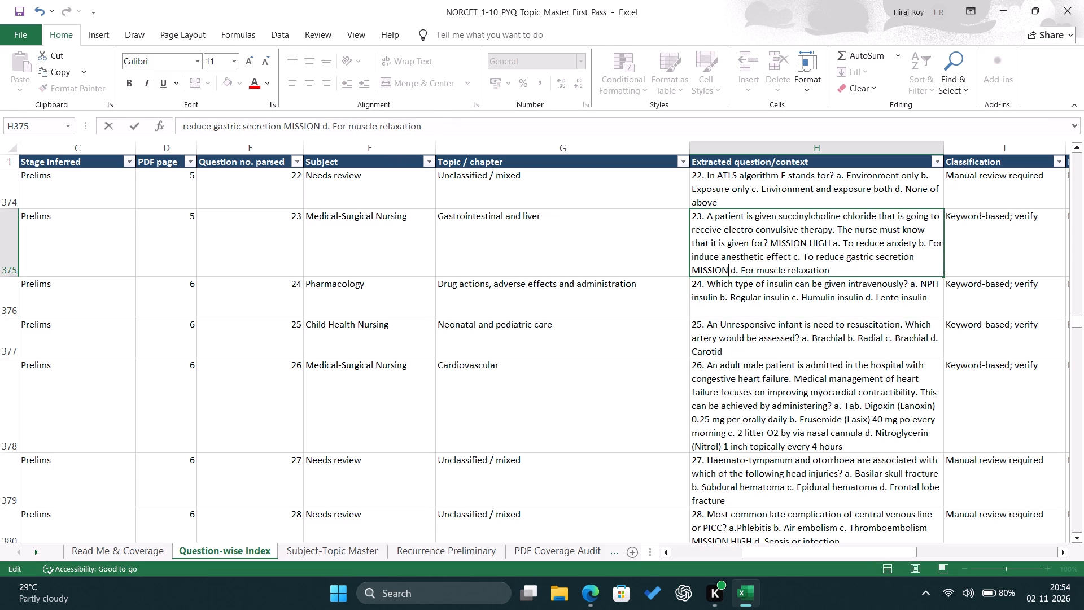
key("BackSpace")
key("BackSpace")
key("BackSpace")
key("BackSpace")
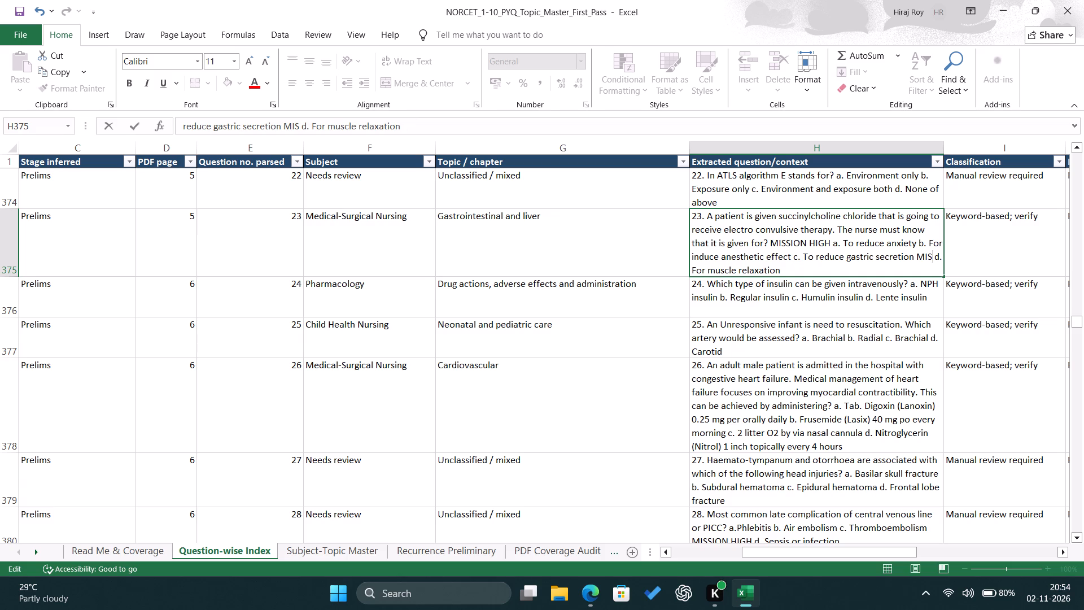
key("BackSpace")
key("BackSpace")
key("BackSpace")
key("BackSpace")
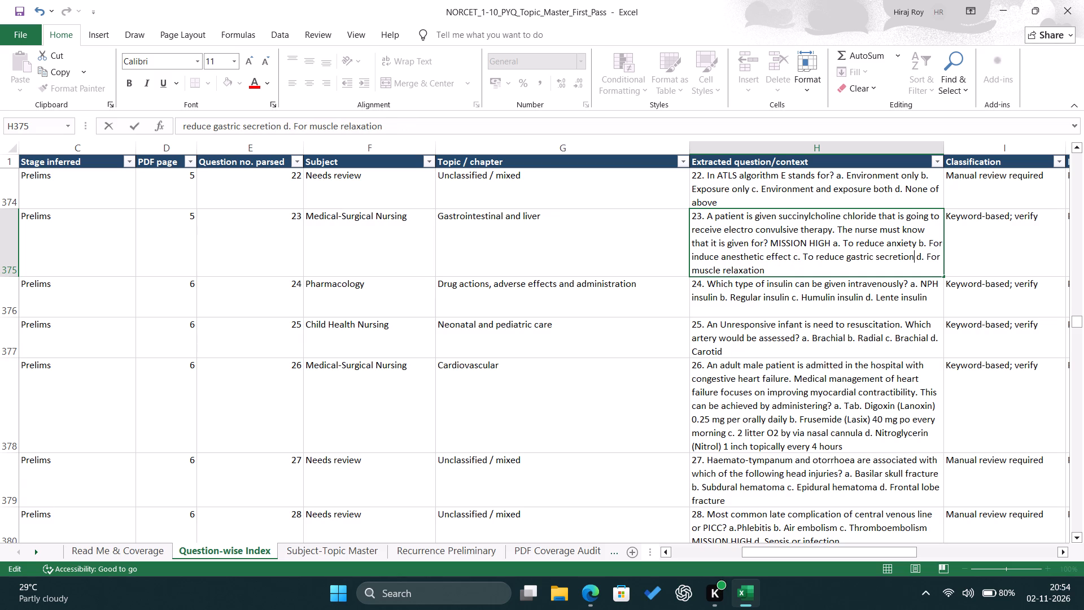
left_click(796, 272)
Remove the "MISSION HIGH" before option a in question 23 about succinylcholine chloride, cell H375.
left_click(833, 245)
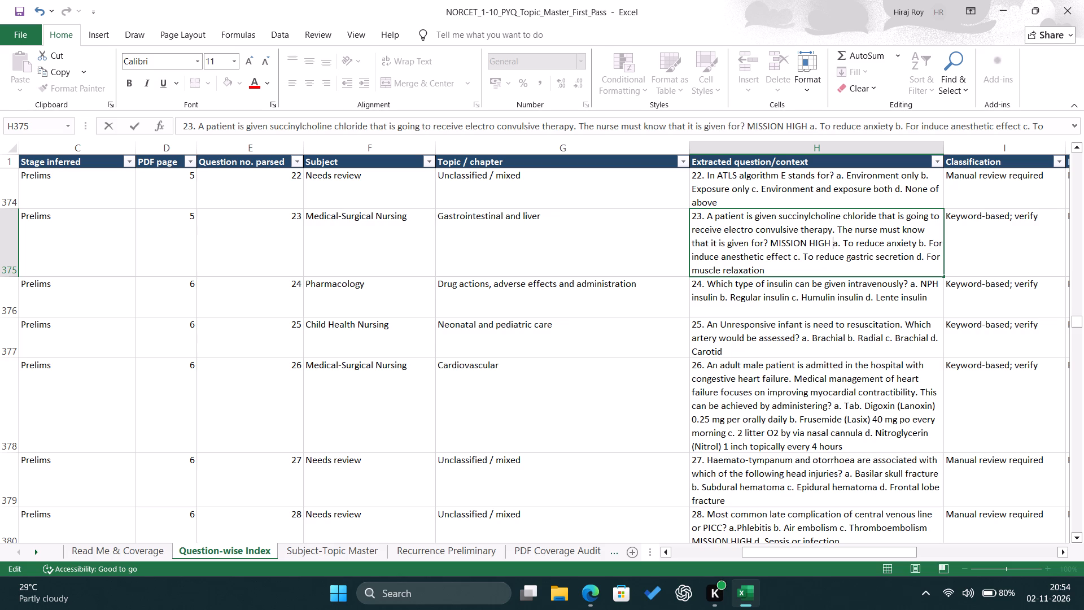
key("BackSpace")
key("BackSpace")
key("BackSpace")
key("BackSpace")
key("BackSpace")
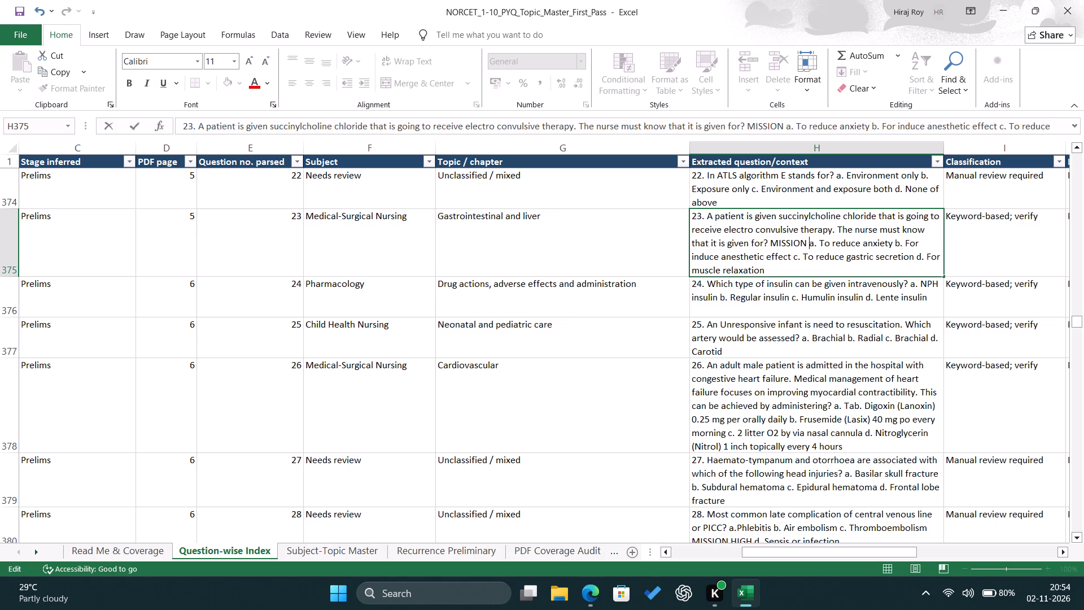
key("BackSpace")
key("BackSpace")
key("BackSpace")
key("BackSpace")
key("BackSpace")
key("BackSpace")
key("BackSpace")
key("BackSpace")
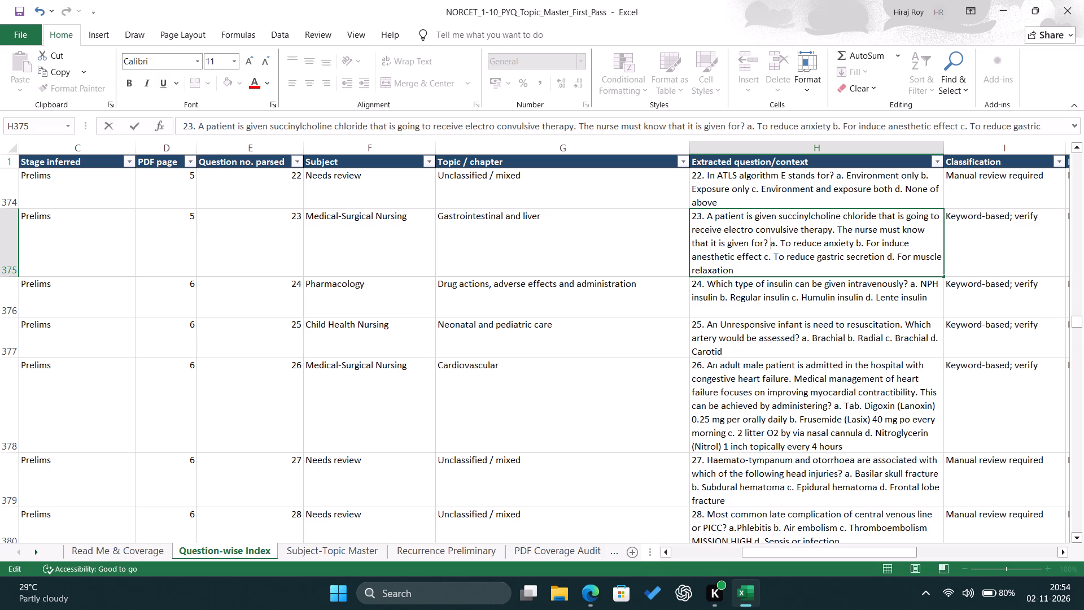
Remove the "MISSION HIGH" between "E-coli" and option d in question 21, cell H373.
scroll(649, 285, "up", 1)
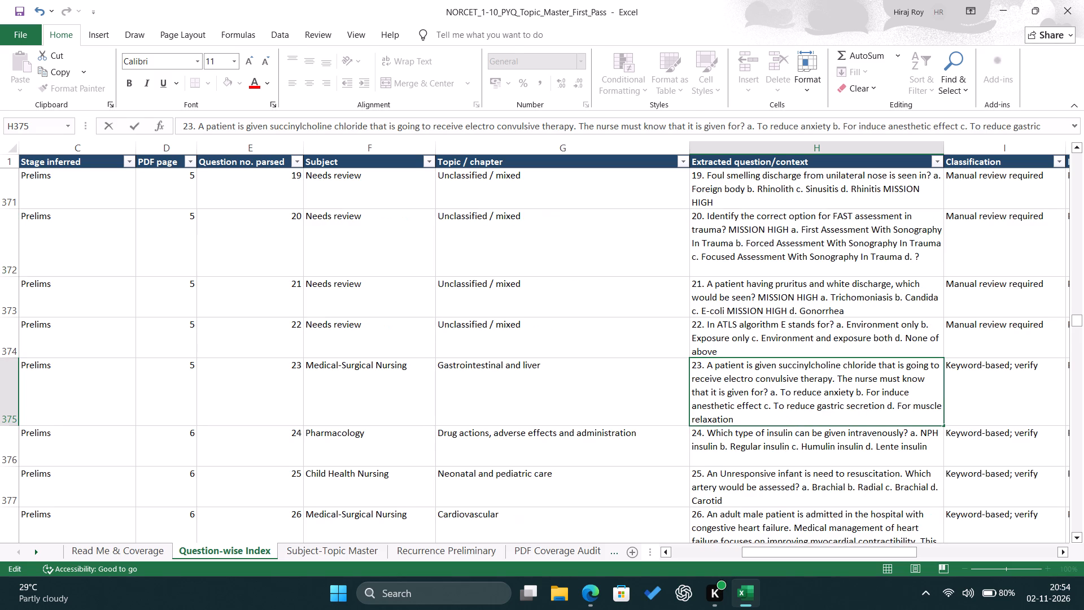
left_click(815, 335)
left_click(814, 307)
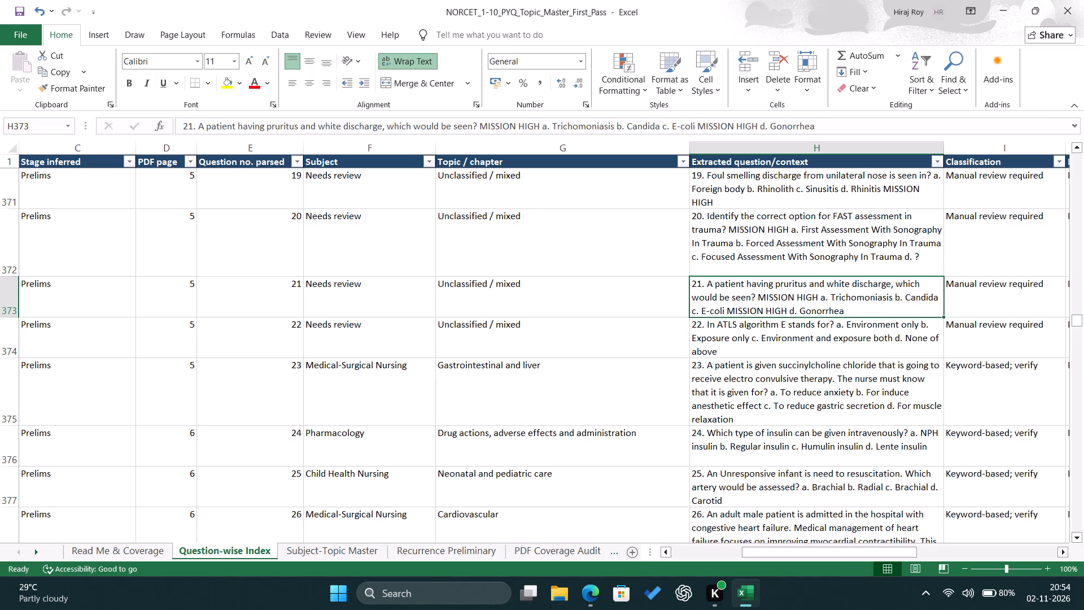
double_click(789, 310)
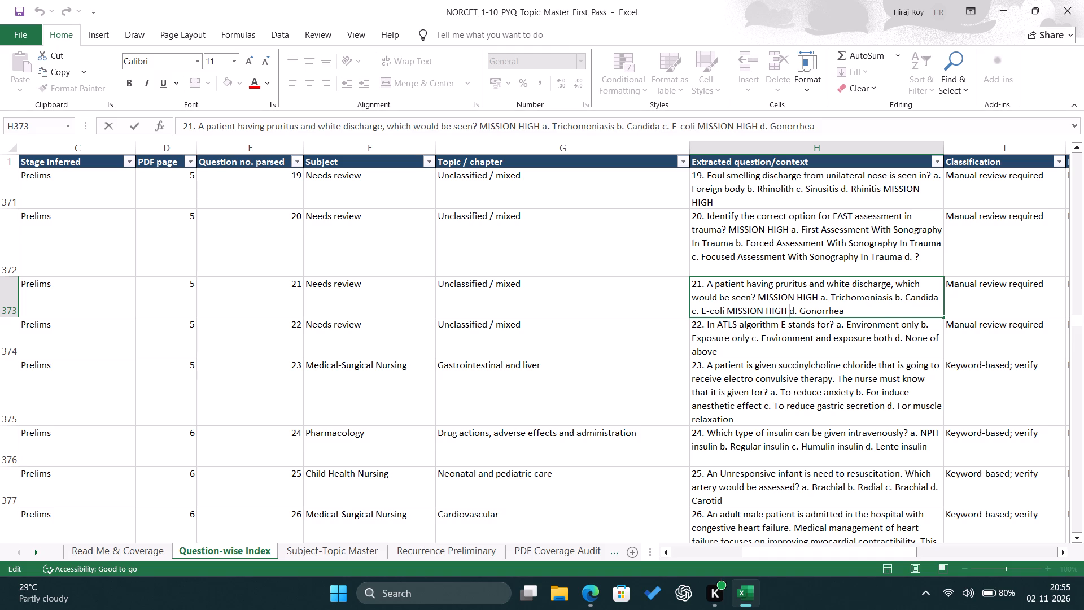
key("BackSpace")
key("BackSpace")
key("BackSpace")
key("BackSpace")
key("BackSpace")
key("BackSpace")
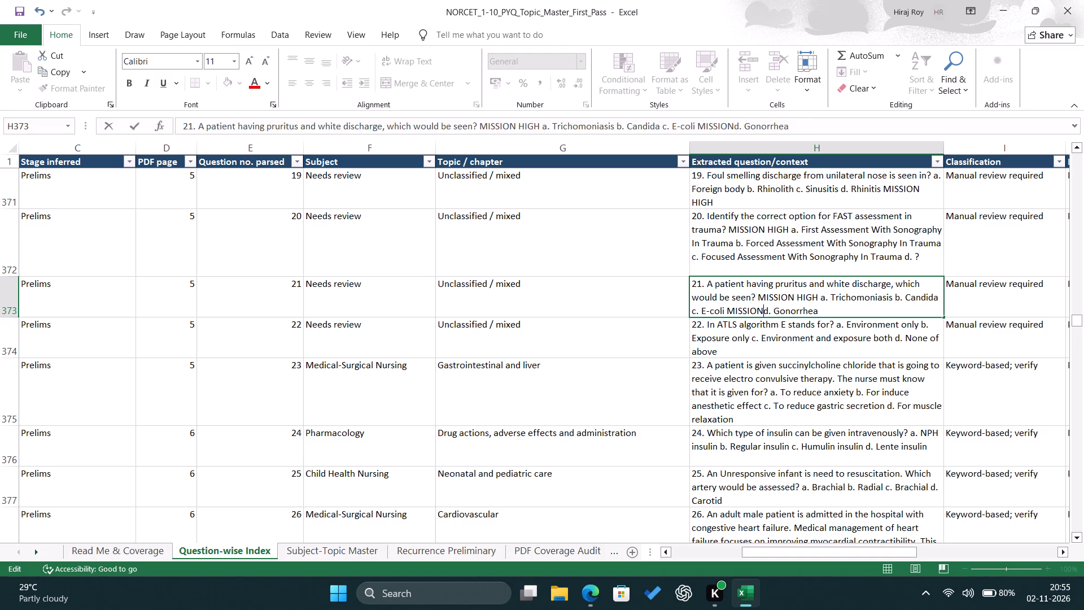
key("BackSpace")
key("BackSpace")
key("BackSpace")
key("BackSpace")
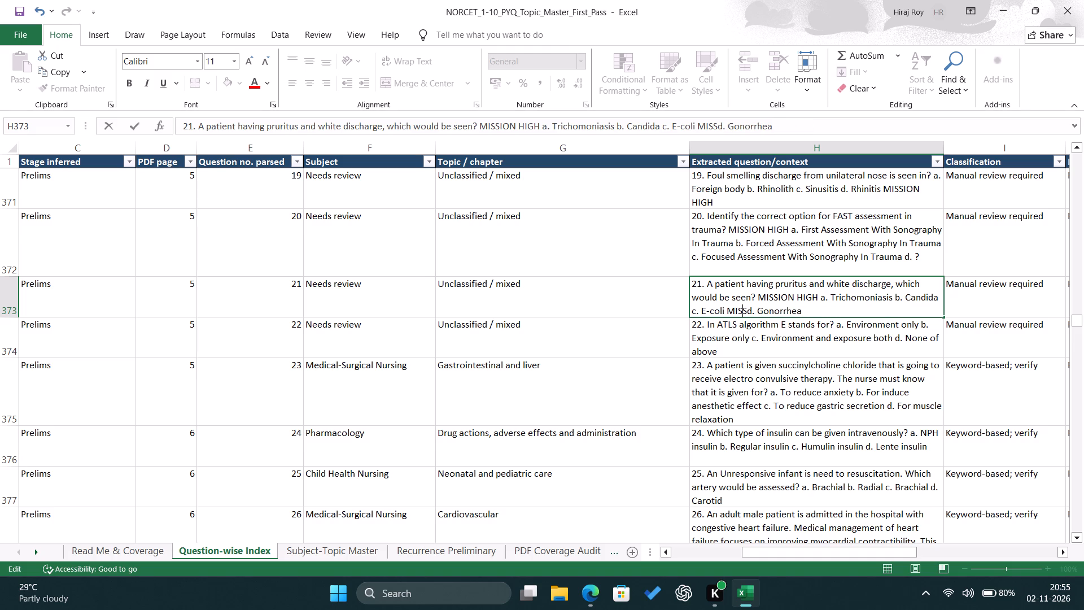
key("BackSpace")
key("BackSpace")
key("BackSpace")
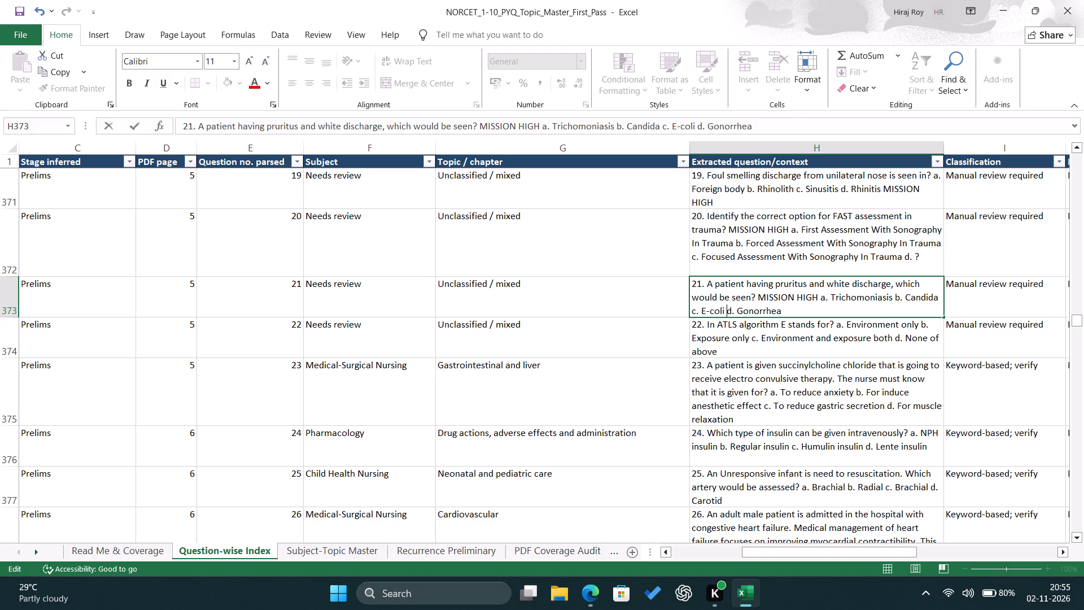
Remove the "MISSION HIGH" before option a in question 21 about pruritus and white discharge, cell H373.
left_click(822, 298)
key("BackSpace")
key("BackSpace")
key("BackSpace")
key("BackSpace")
key("BackSpace")
key("BackSpace")
key("BackSpace")
key("BackSpace")
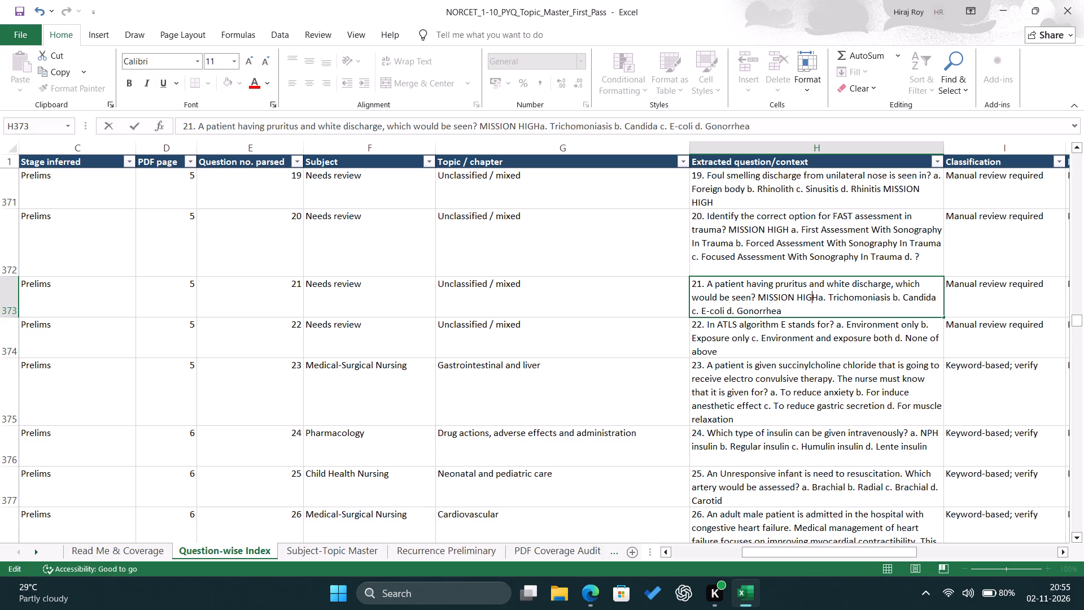
key("BackSpace")
key("BackSpace")
key("BackSpace")
key("BackSpace")
key("BackSpace")
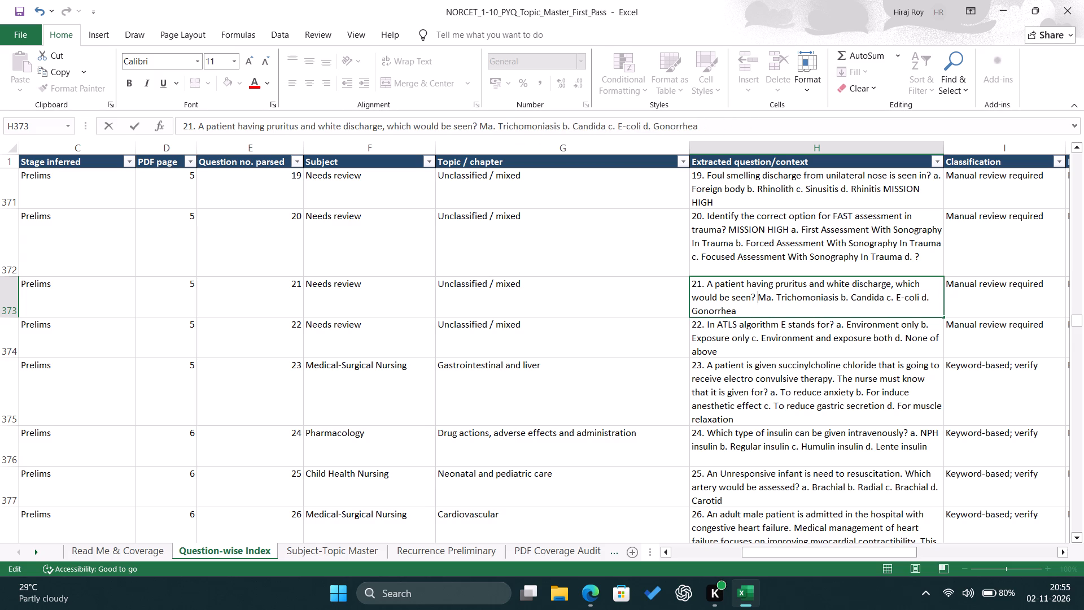
Remove "MISSION HIGH" before option a in question 20 about FAST assessment, cell H372, keeping one space after "trauma?".
left_click(823, 226)
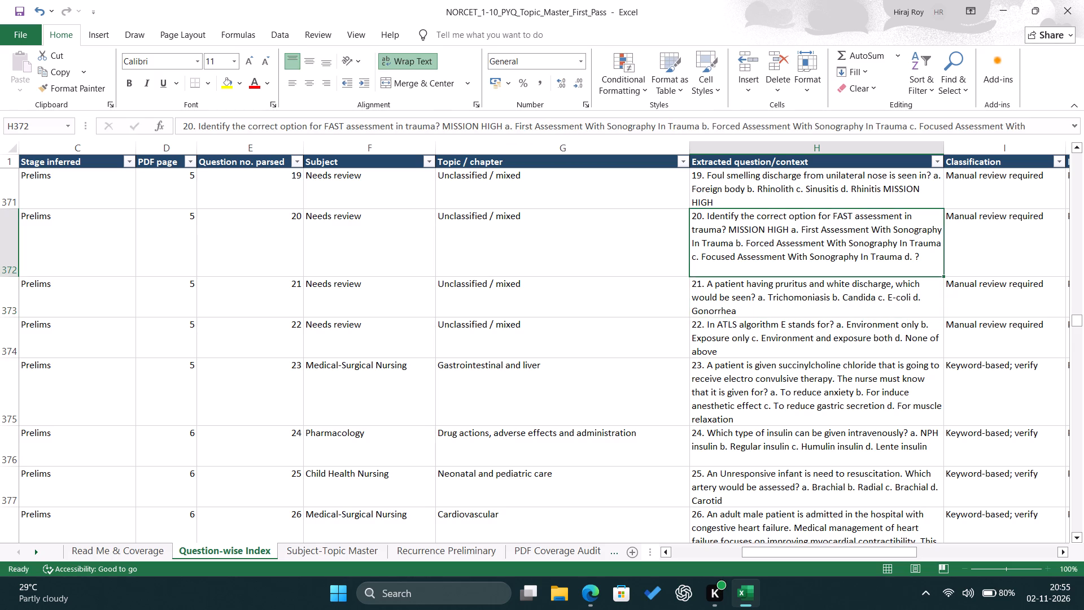
double_click(790, 223)
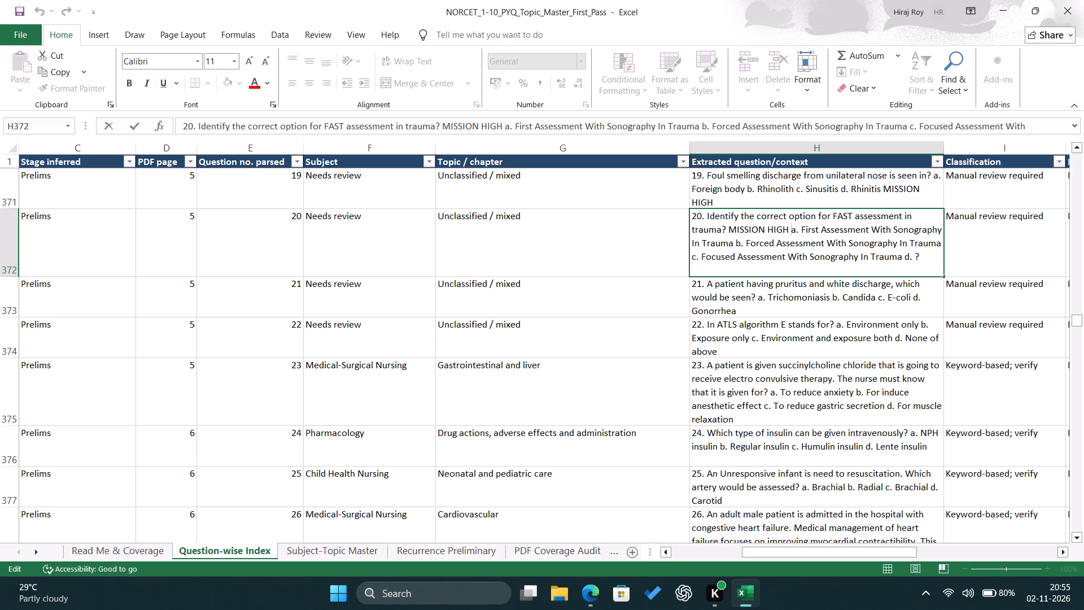
key("BackSpace")
key("BackSpace")
key("BackSpace")
key("BackSpace")
key("BackSpace")
key("BackSpace")
key("BackSpace")
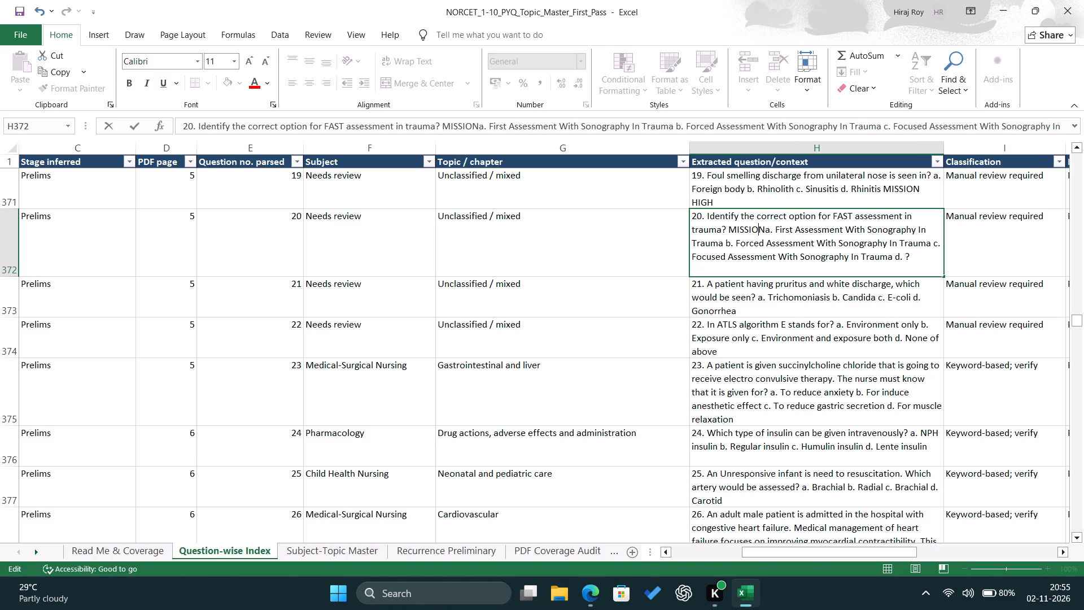
key("BackSpace")
key("BackSpace")
key("BackSpace")
key("BackSpace")
key("BackSpace")
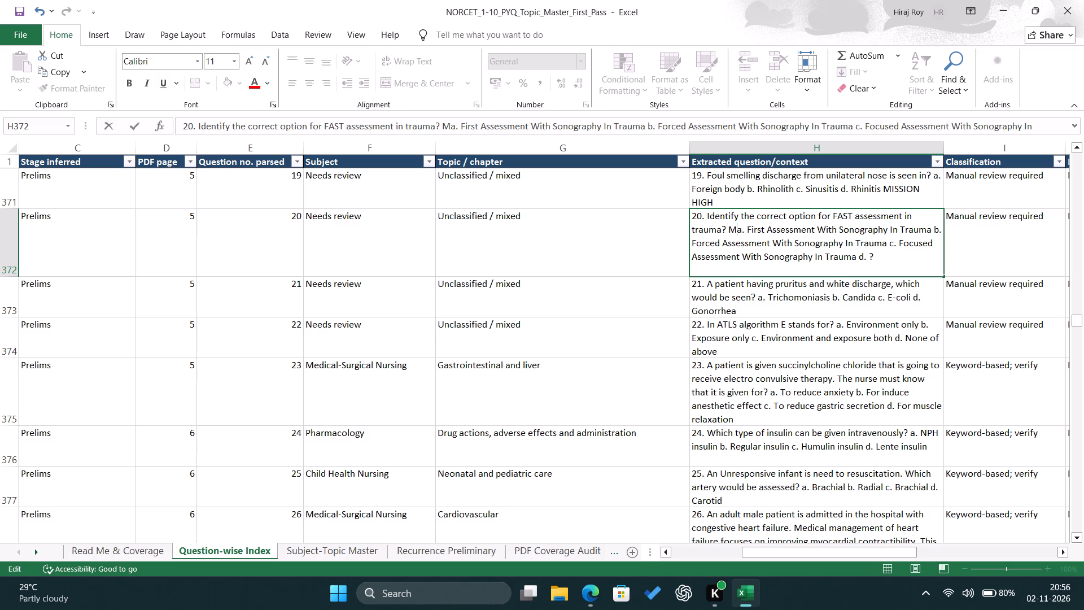
key("BackSpace")
key("BackSpace")
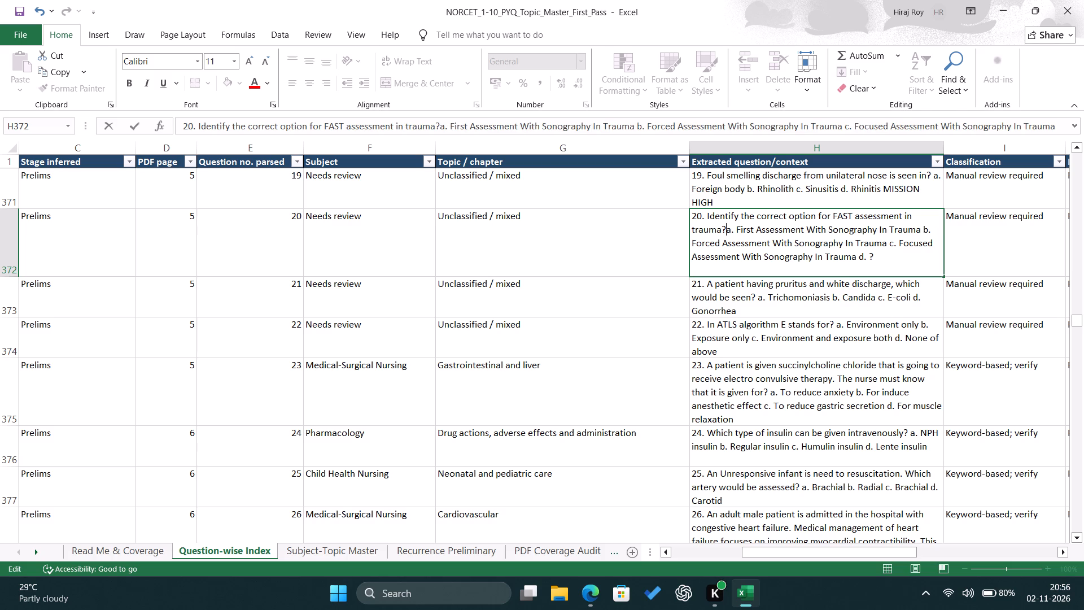
key("space")
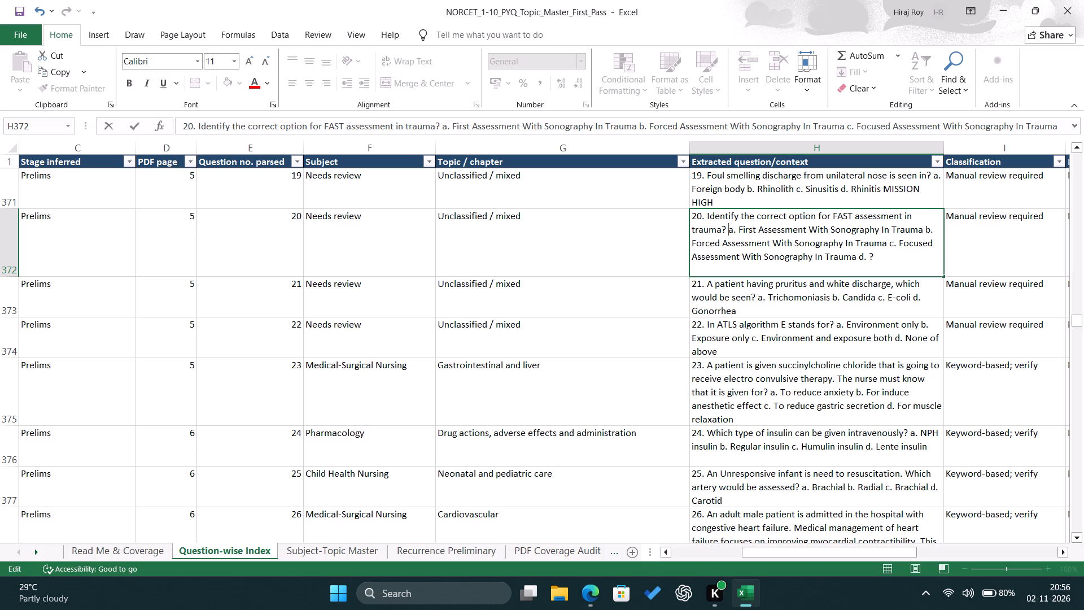
Remove the trailing "MISSION HIGH" after "Rhinitis" in question 19 about foul smelling nasal discharge, cell H371.
scroll(687, 304, "up", 1)
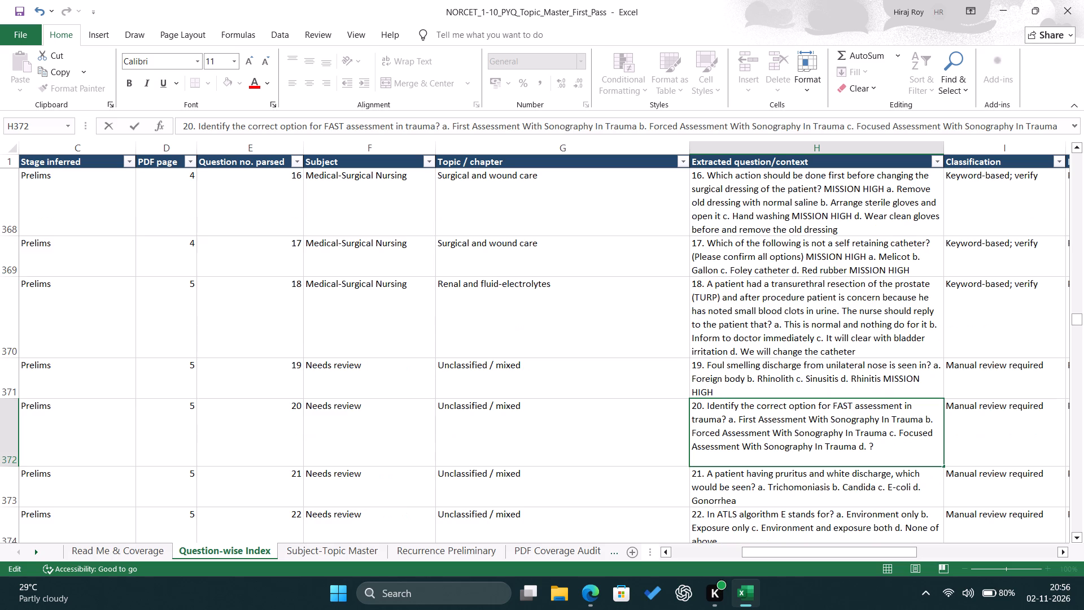
left_click(799, 376)
double_click(742, 391)
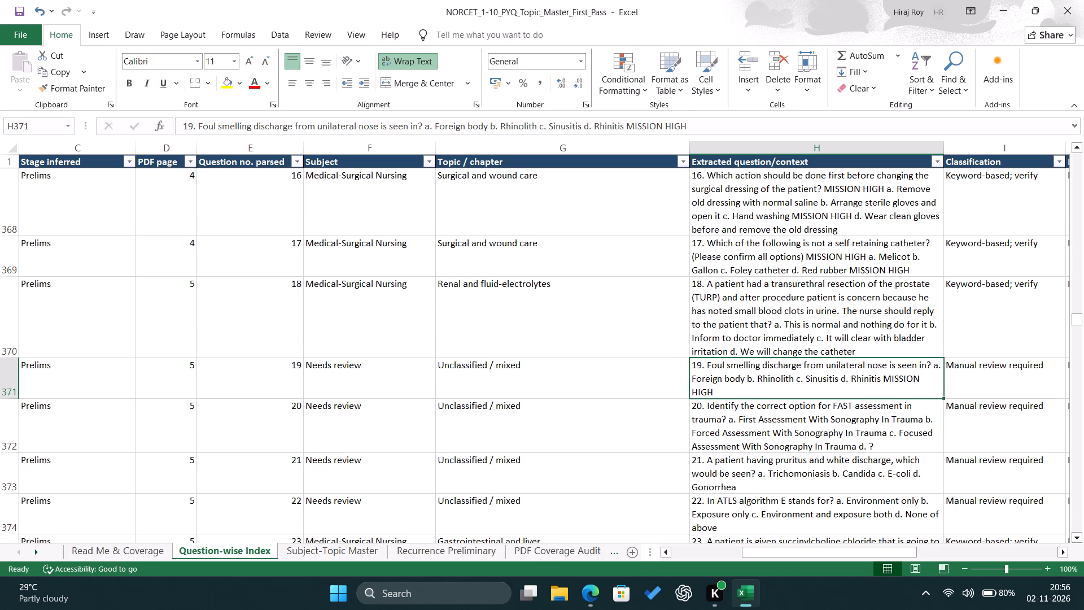
left_click(913, 384)
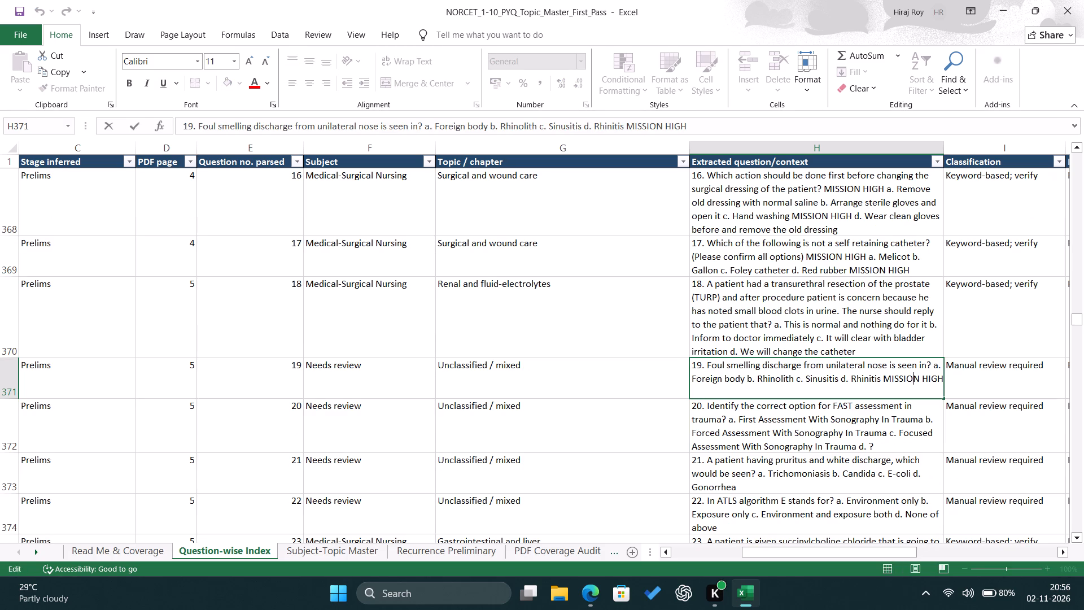
left_click(933, 378)
key("Right")
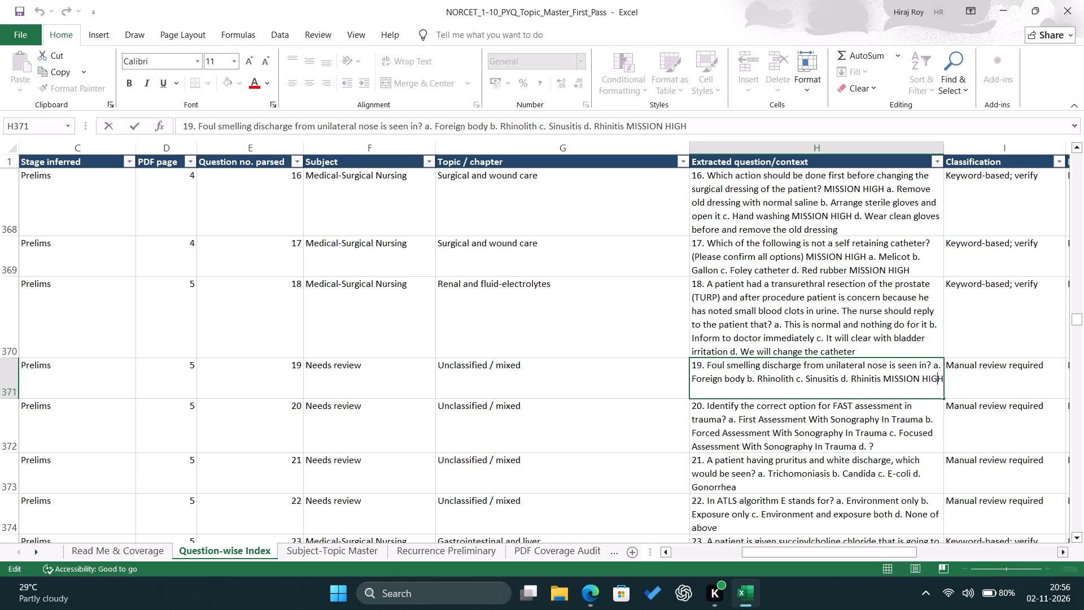
key("Right")
key("Right")
key("Left")
key("BackSpace")
key("BackSpace")
key("BackSpace")
key("BackSpace")
key("BackSpace")
key("BackSpace")
key("BackSpace")
key("BackSpace")
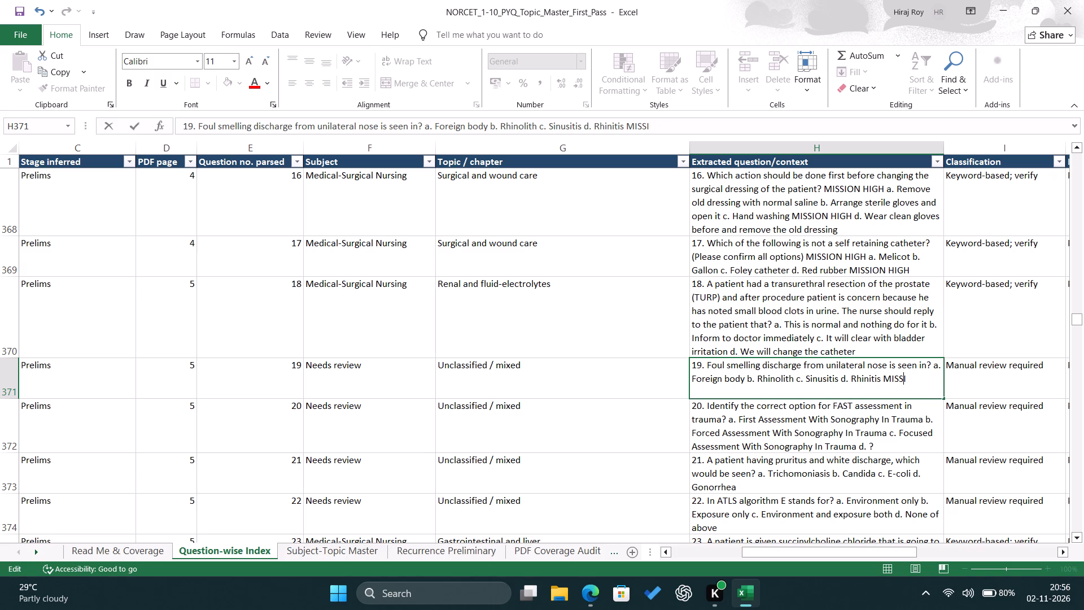
key("BackSpace")
key("BackSpace")
key("BackSpace")
key("BackSpace")
key("BackSpace")
left_click(893, 353)
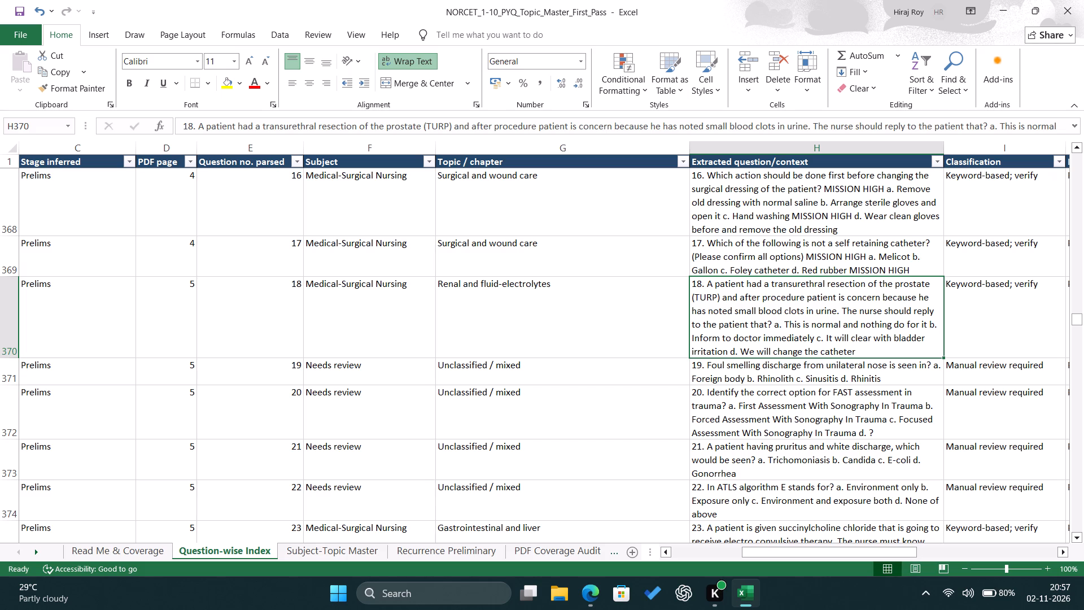
Remove the trailing "MISSION HIGH" after "Red rubber" in question 17 about self retaining catheters, cell H369.
left_click(915, 272)
double_click(919, 267)
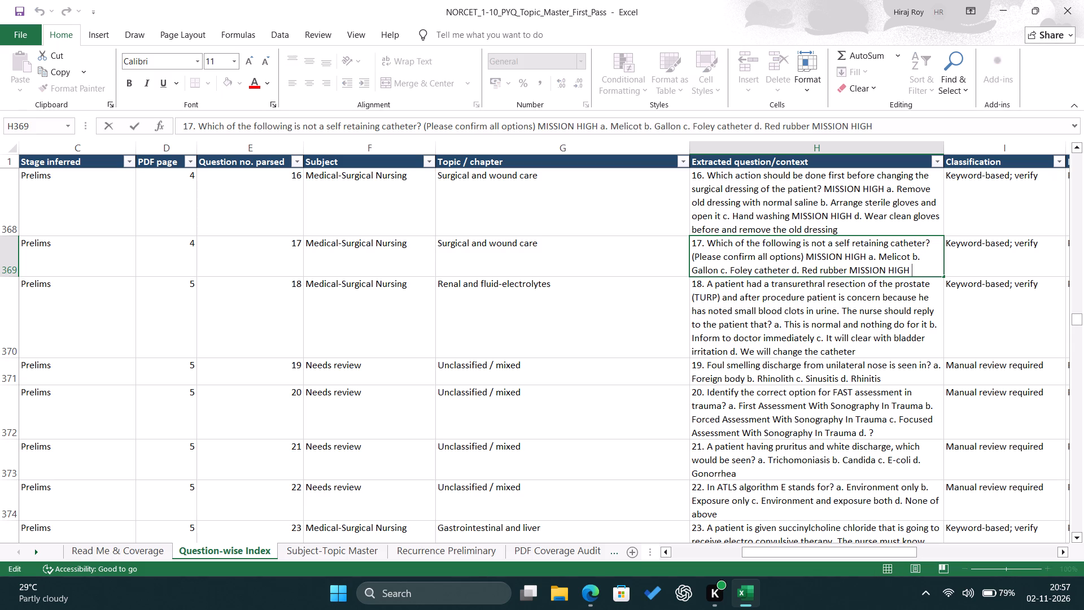
key("BackSpace")
key("BackSpace")
key("BackSpace")
key("BackSpace")
key("BackSpace")
key("BackSpace")
key("BackSpace")
key("BackSpace")
key("BackSpace")
key("BackSpace")
key("BackSpace")
key("BackSpace")
key("BackSpace")
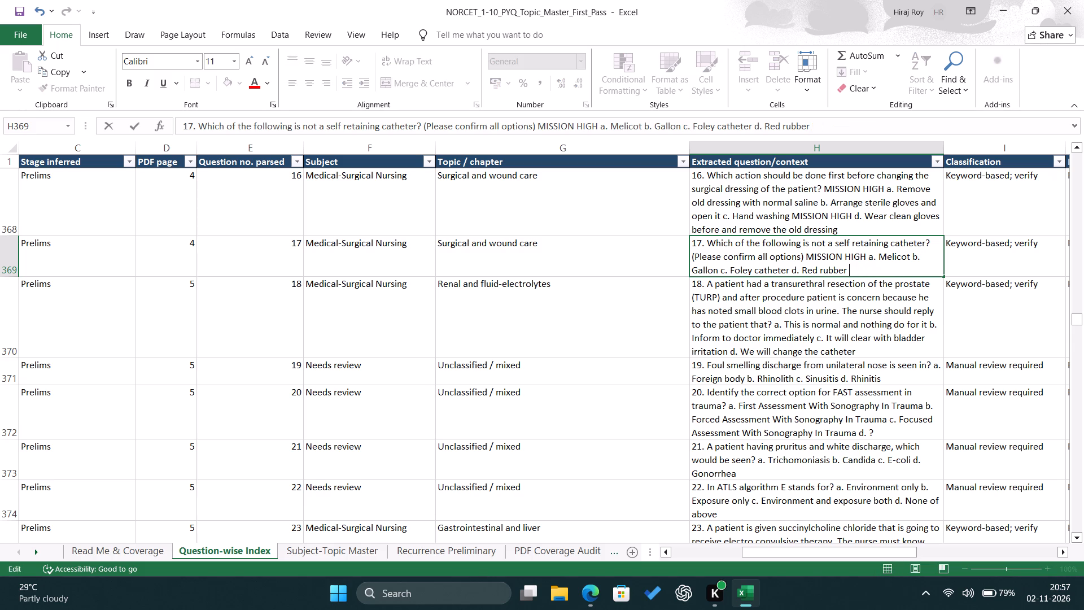
key("BackSpace")
Remove the "MISSION HIGH" before option a in question 17 about self retaining catheters, cell H369, keeping one space after "options)".
key("Up")
key("Right")
key("Right")
key("Right")
key("Right")
key("Right")
key("Right")
key("Left")
key("Left")
key("BackSpace")
key("BackSpace")
key("BackSpace")
key("BackSpace")
key("BackSpace")
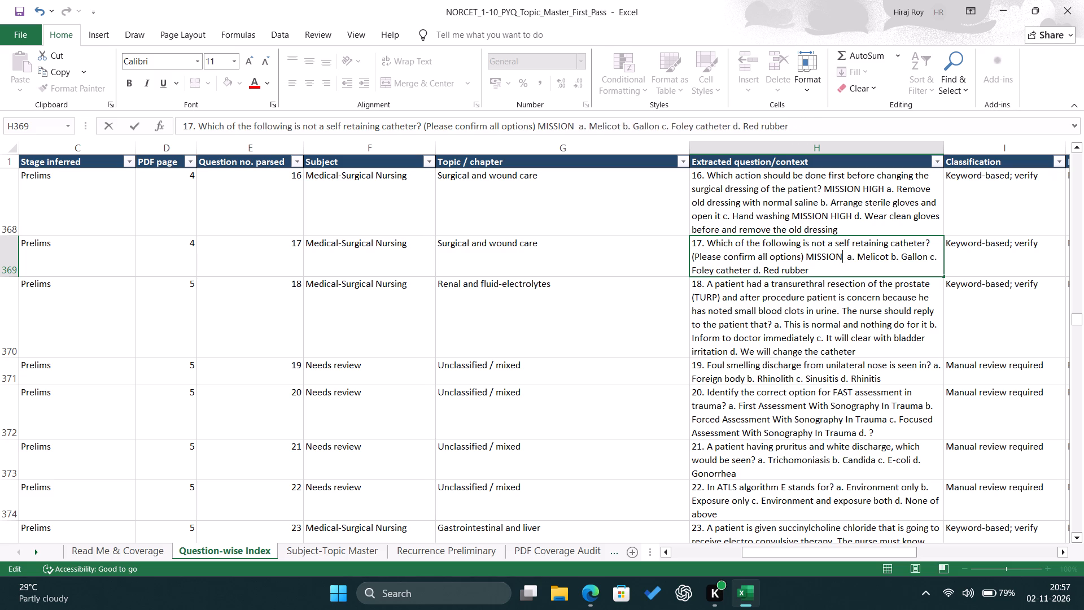
key("BackSpace")
key("BackSpace")
key("BackSpace")
key("BackSpace")
key("BackSpace")
key("BackSpace")
key("BackSpace")
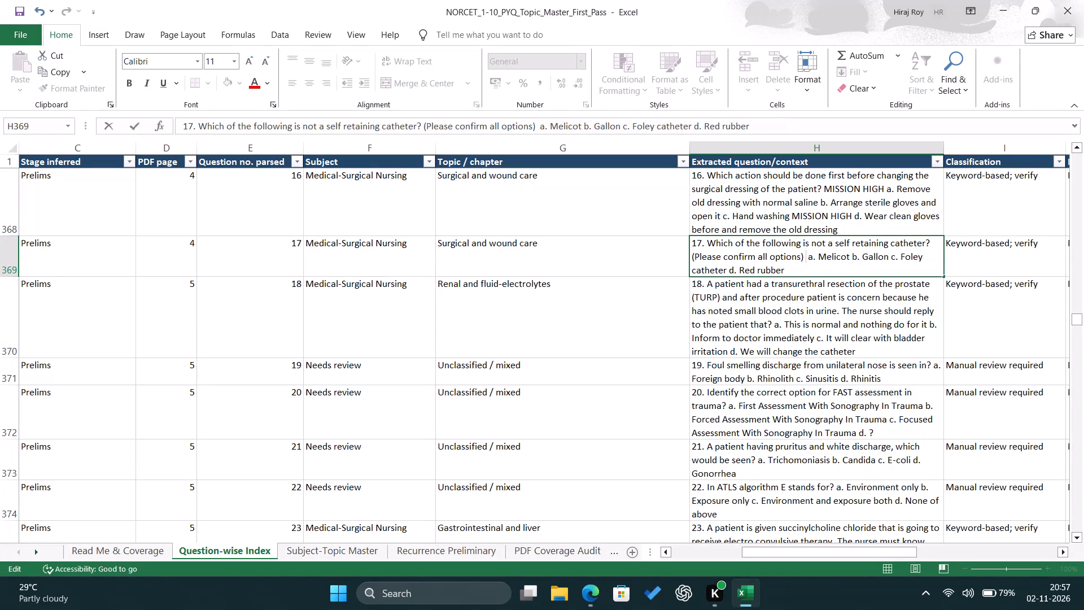
key("BackSpace")
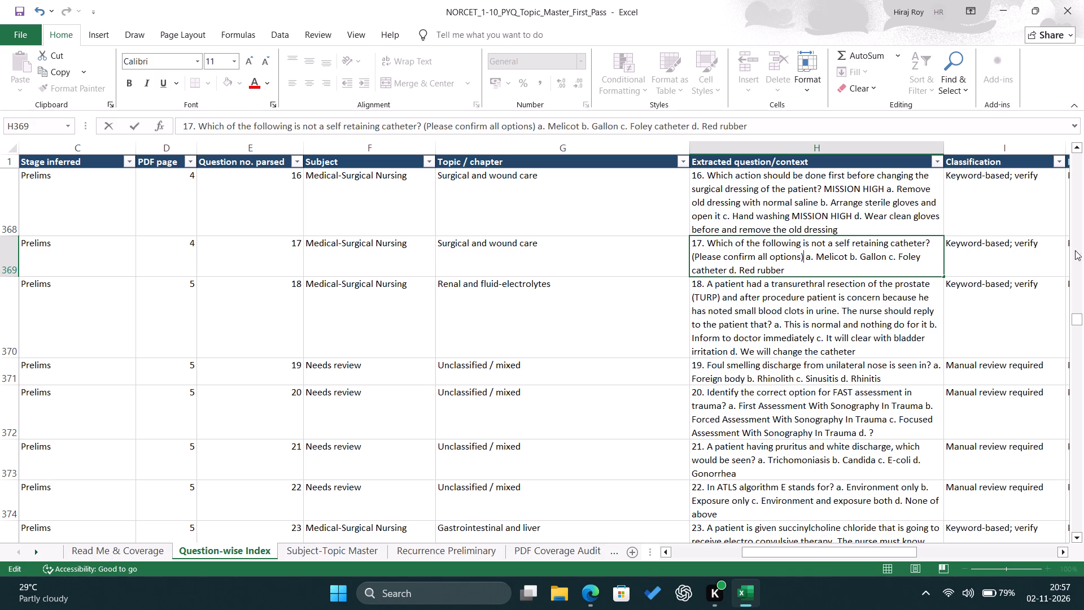
Remove the "MISSION HIGH" between "Hand washing" and option d in question 16 about changing a surgical dressing, cell H368.
left_click(857, 213)
double_click(855, 213)
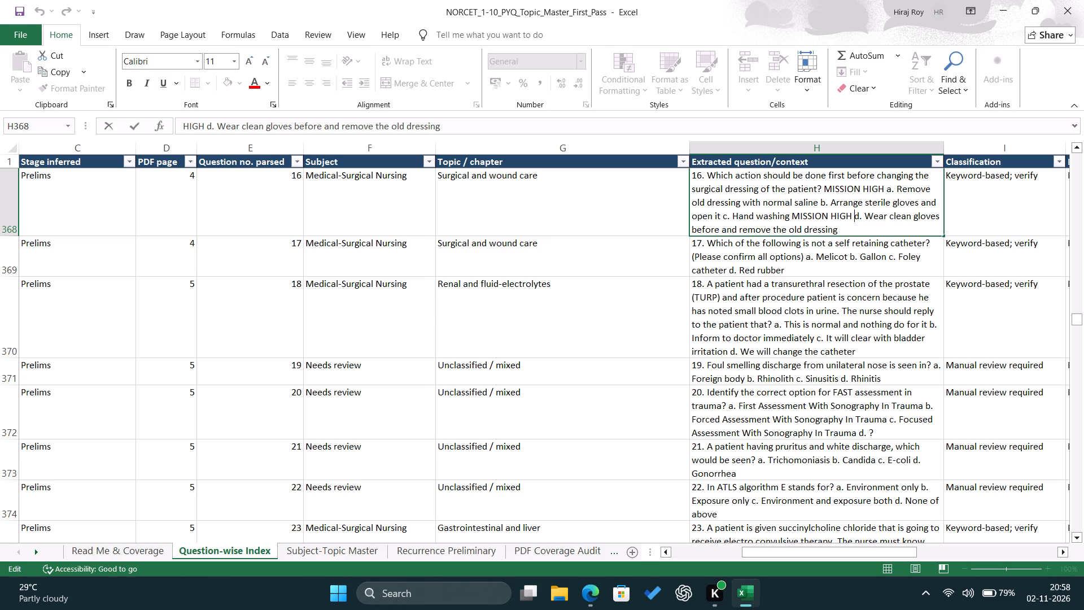
key("BackSpace")
key("BackSpace")
key("BackSpace")
key("BackSpace")
key("BackSpace")
key("BackSpace")
key("BackSpace")
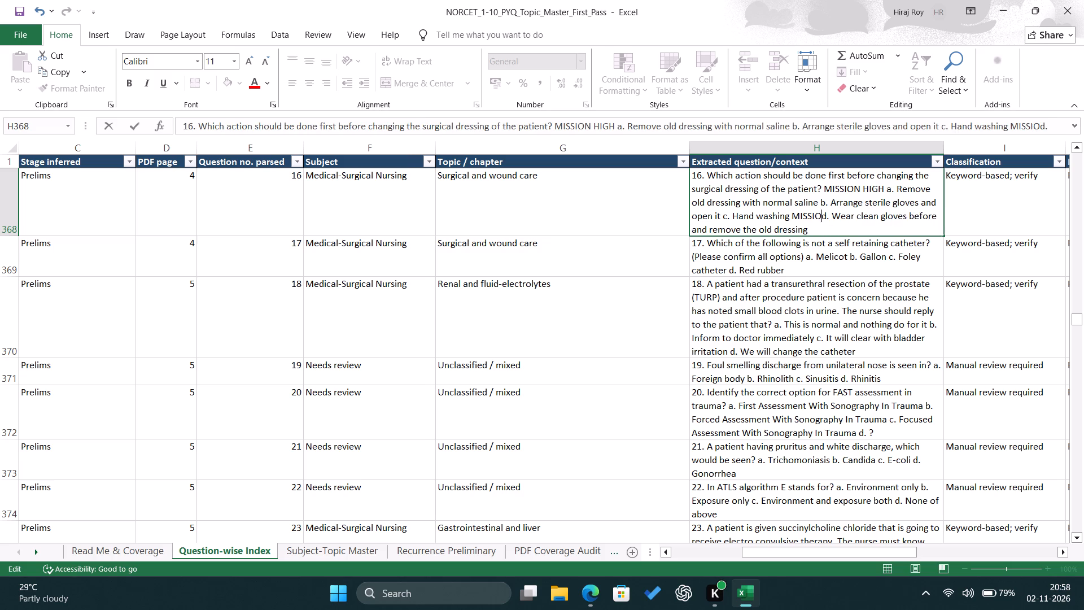
key("BackSpace")
key("BackSpace")
key("BackSpace")
key("BackSpace")
key("BackSpace")
key("BackSpace")
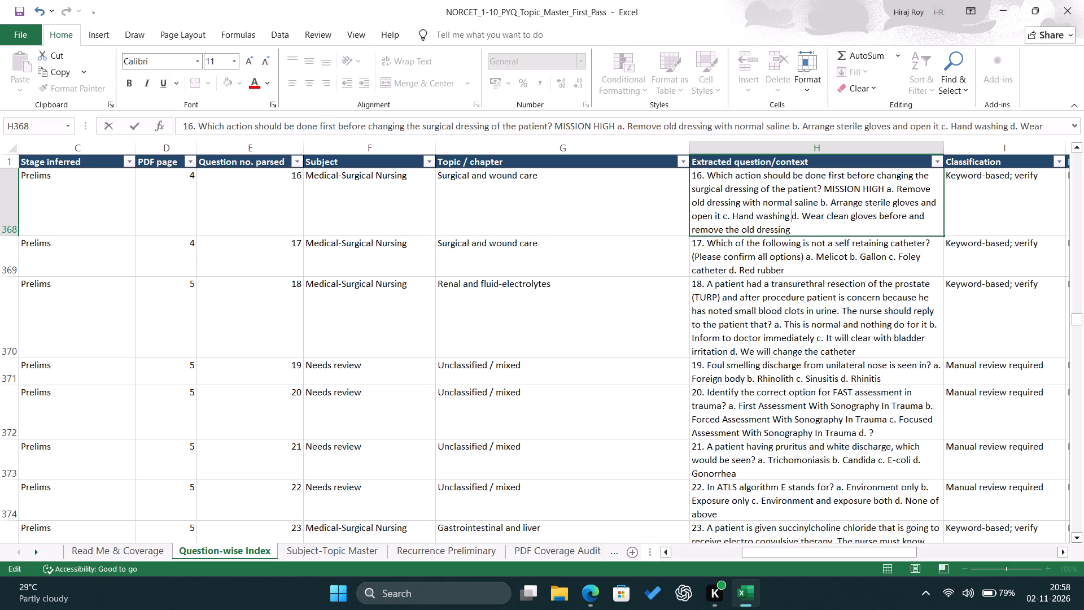
Remove the "MISSION HIGH" before option a in question 16, cell H368, keeping one space after "patient?".
left_click(888, 189)
key("BackSpace")
key("BackSpace")
key("BackSpace")
key("BackSpace")
key("BackSpace")
key("BackSpace")
key("BackSpace")
key("BackSpace")
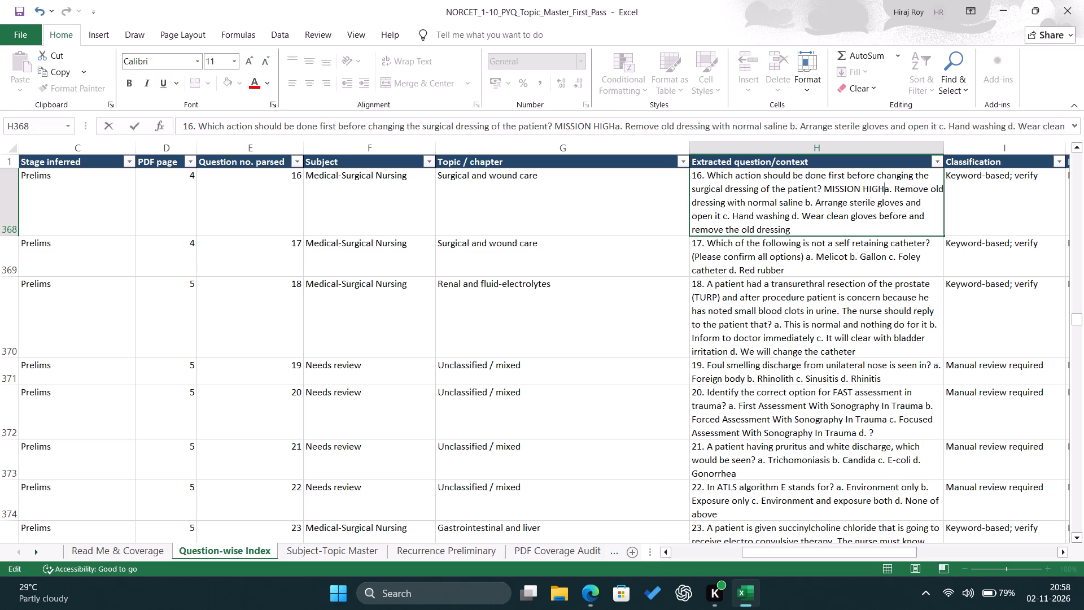
key("BackSpace")
key("BackSpace")
key("BackSpace")
key("BackSpace")
key("BackSpace")
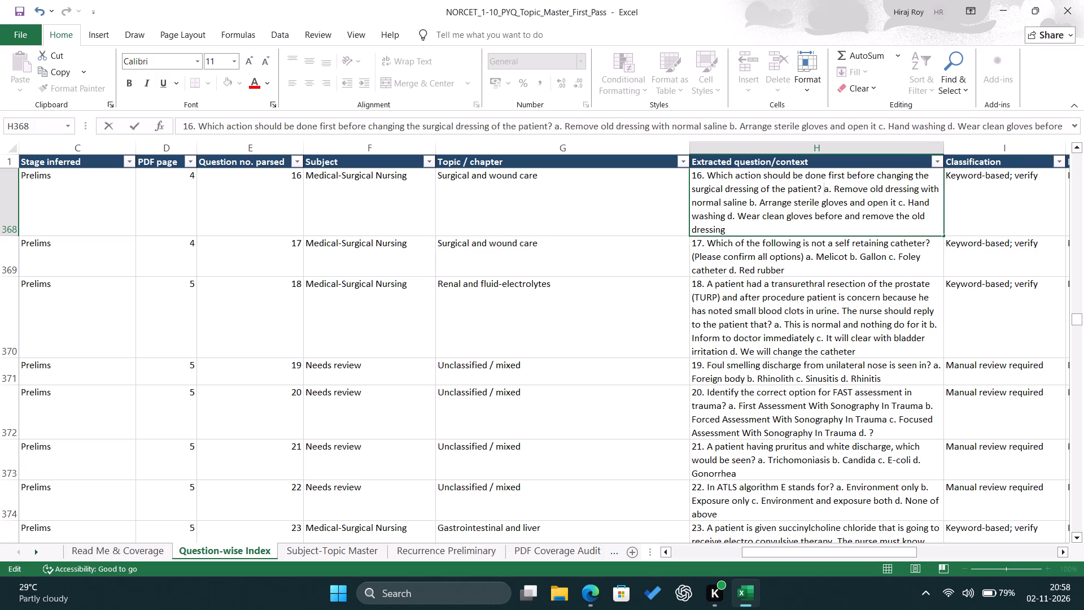
left_click(837, 254)
Remove the "MISSION HIGH" before option a in question 15 about intestinal obstruction, cell H367, keeping one space after "except?".
scroll(824, 289, "up", 2)
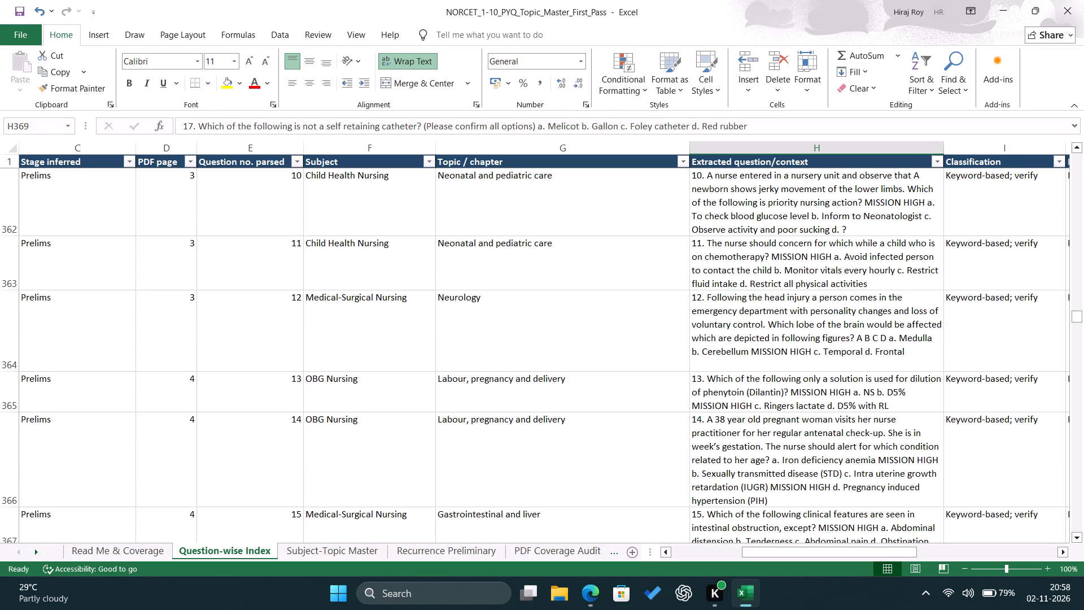
scroll(873, 474, "down", 1)
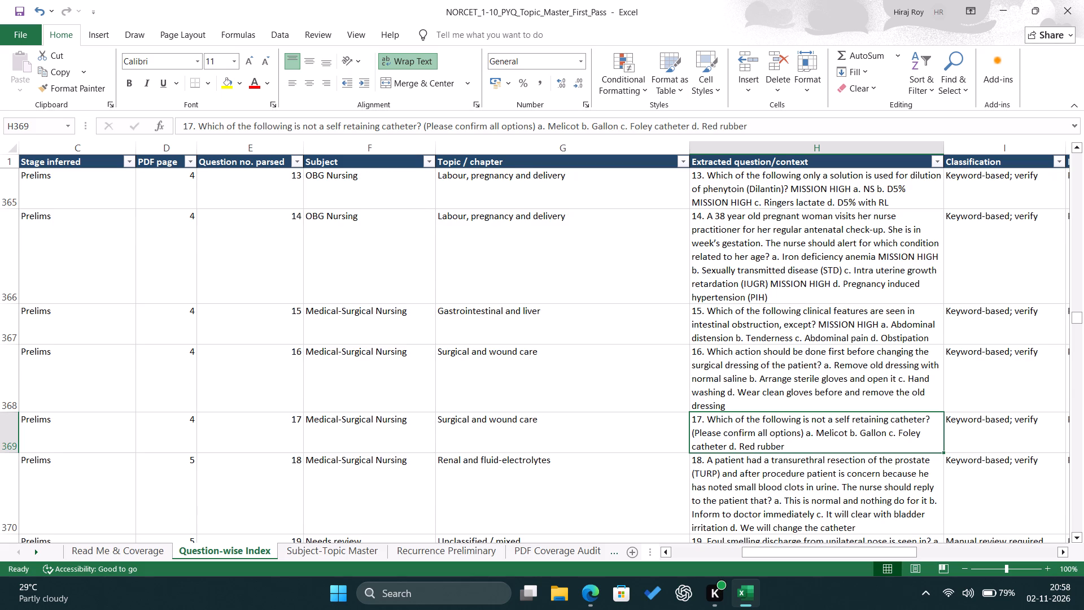
left_click(846, 391)
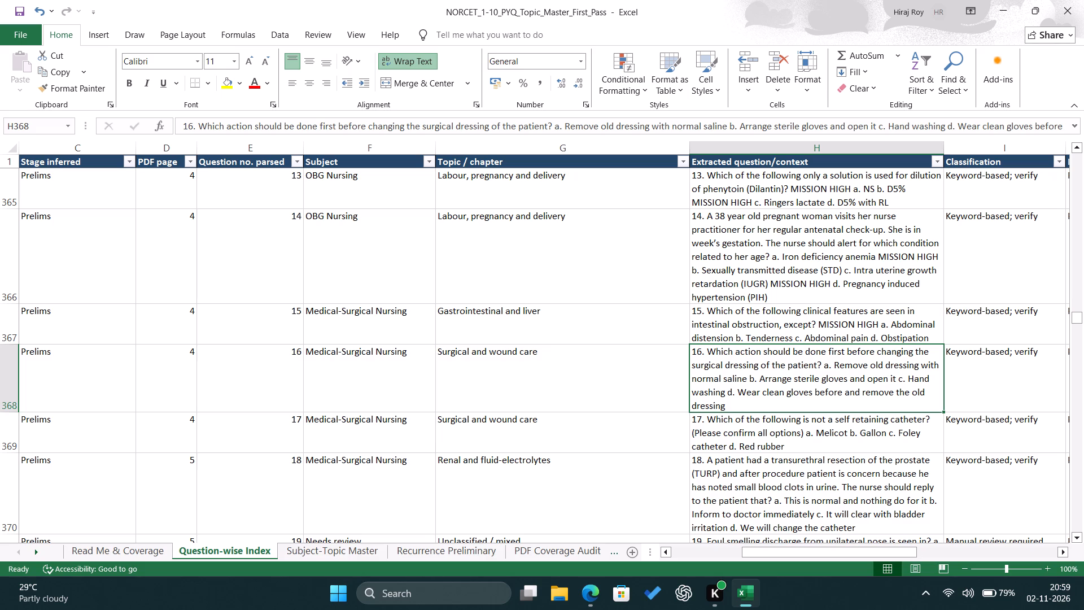
left_click(856, 327)
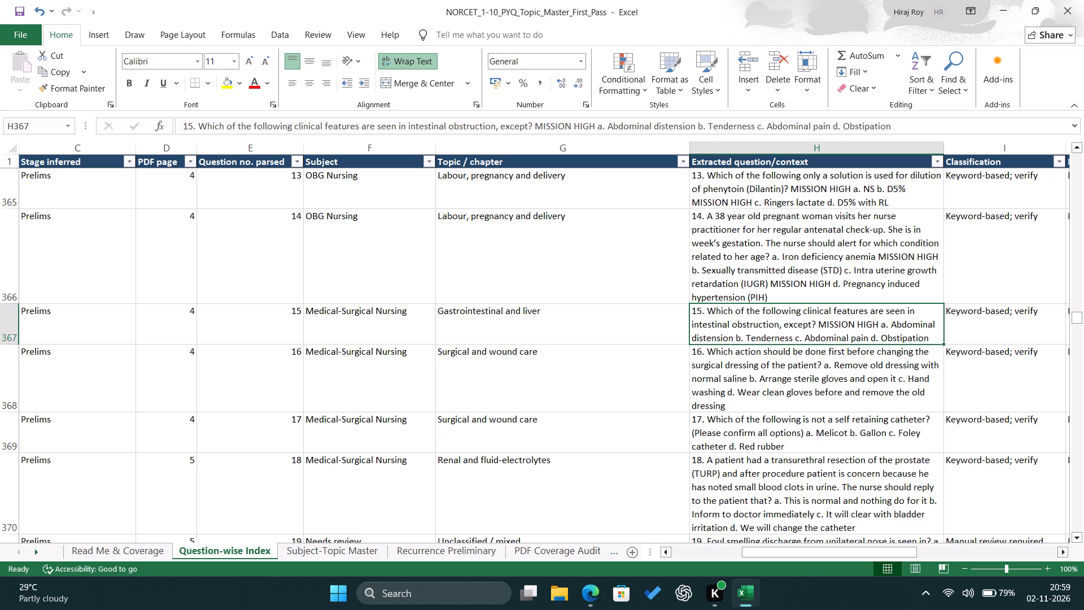
double_click(877, 323)
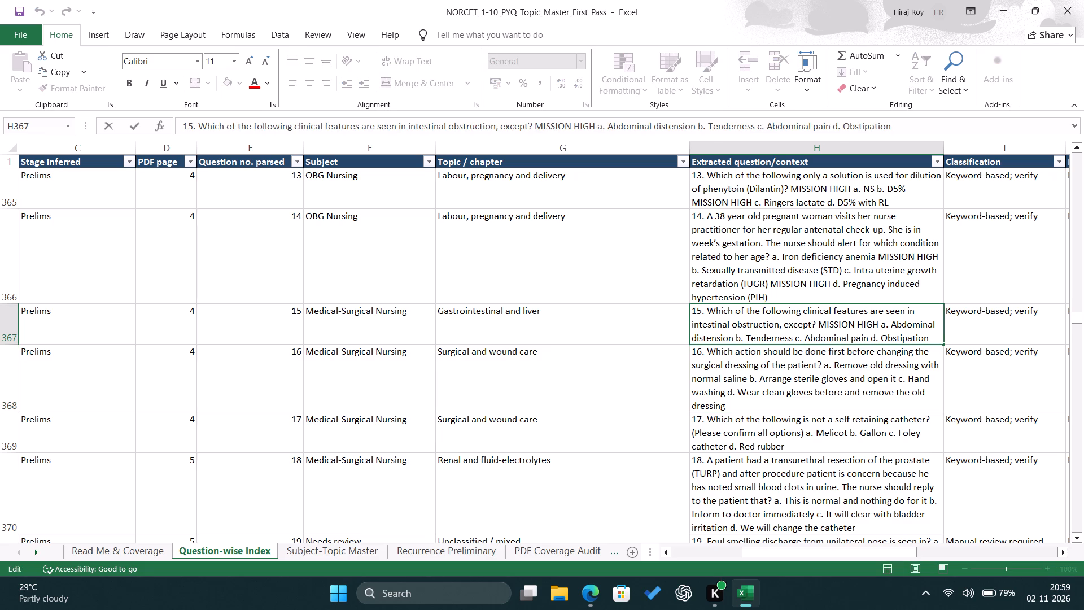
key("BackSpace")
key("BackSpace")
key("BackSpace")
key("BackSpace")
key("BackSpace")
key("BackSpace")
key("BackSpace")
key("BackSpace")
key("BackSpace")
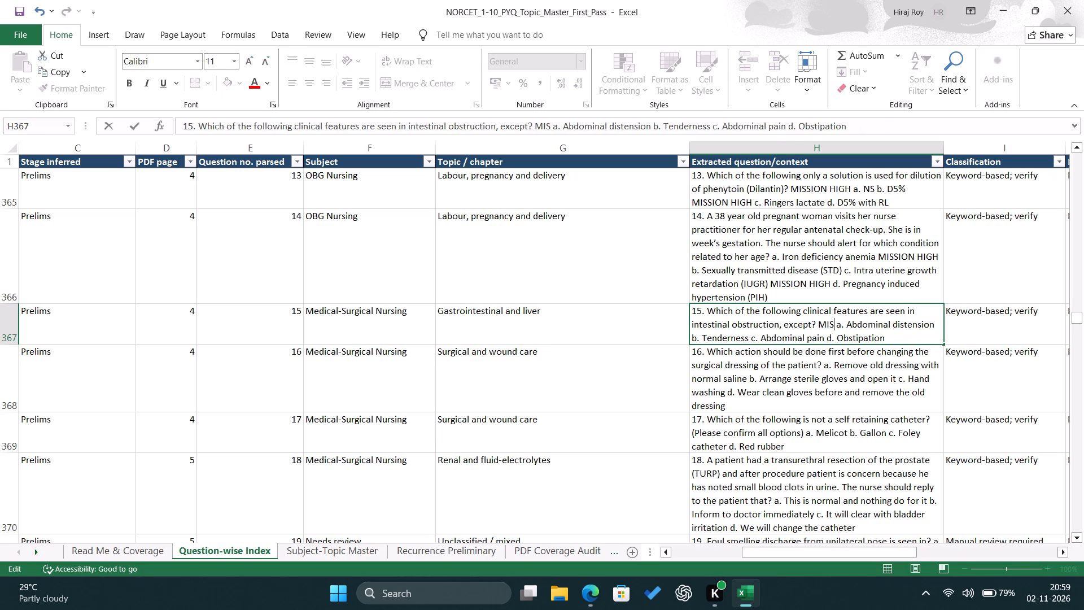
key("BackSpace")
key("BackSpace")
key("BackSpace")
key("BackSpace")
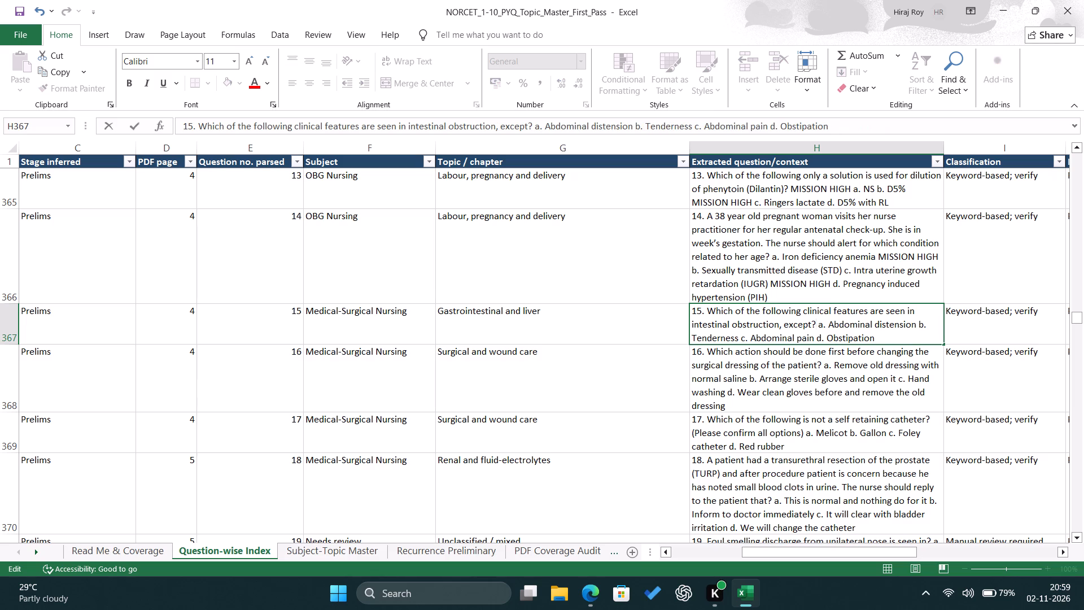
Remove the "MISSION HIGH" between "(IUGR)" and option d in question 14 about the 38 year old pregnant woman, cell H366.
left_click_drag(877, 286, 872, 289)
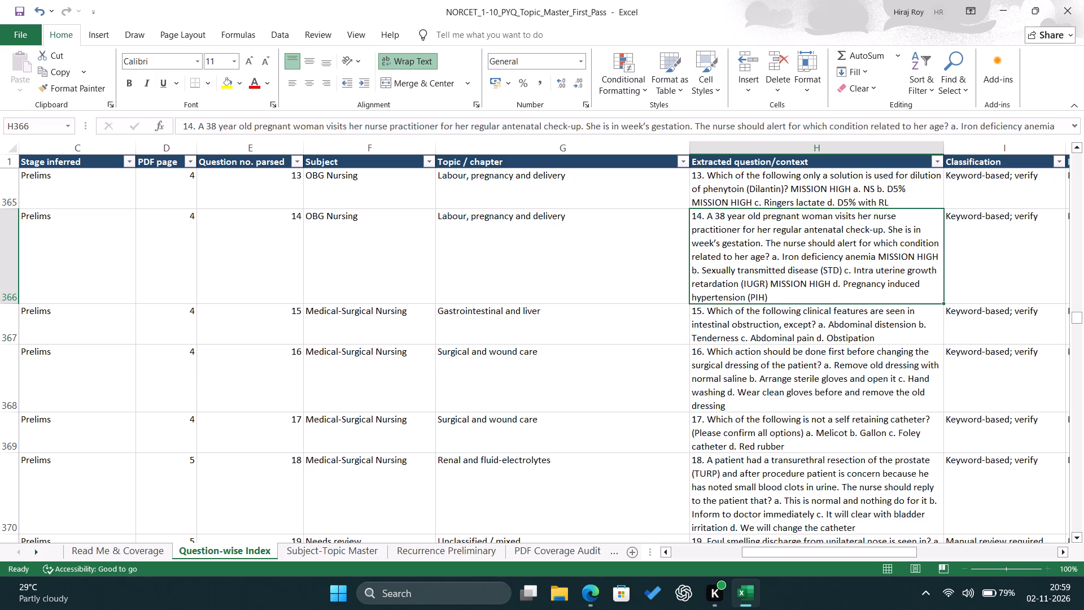
double_click(832, 282)
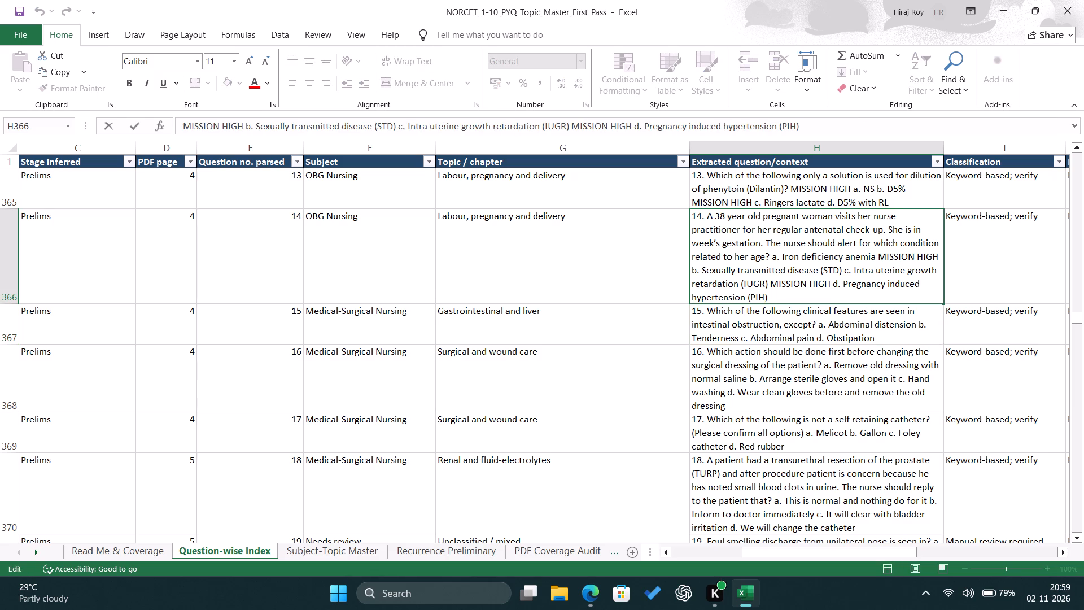
key("BackSpace")
key("BackSpace")
key("BackSpace")
key("BackSpace")
key("BackSpace")
key("BackSpace")
key("BackSpace")
key("BackSpace")
key("BackSpace")
key("BackSpace")
key("BackSpace")
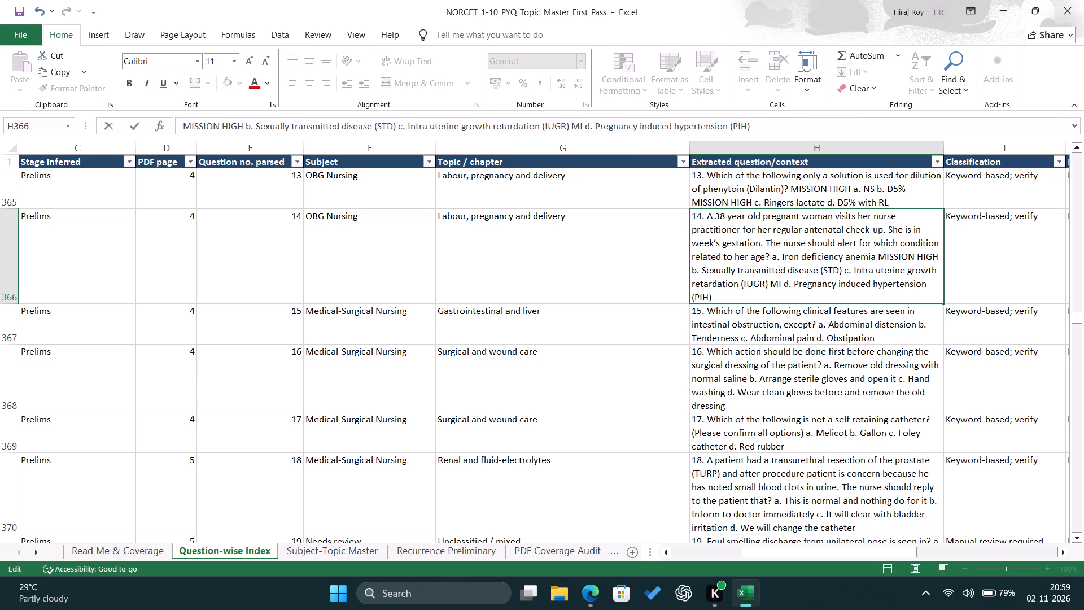
key("BackSpace")
key("BackSpace")
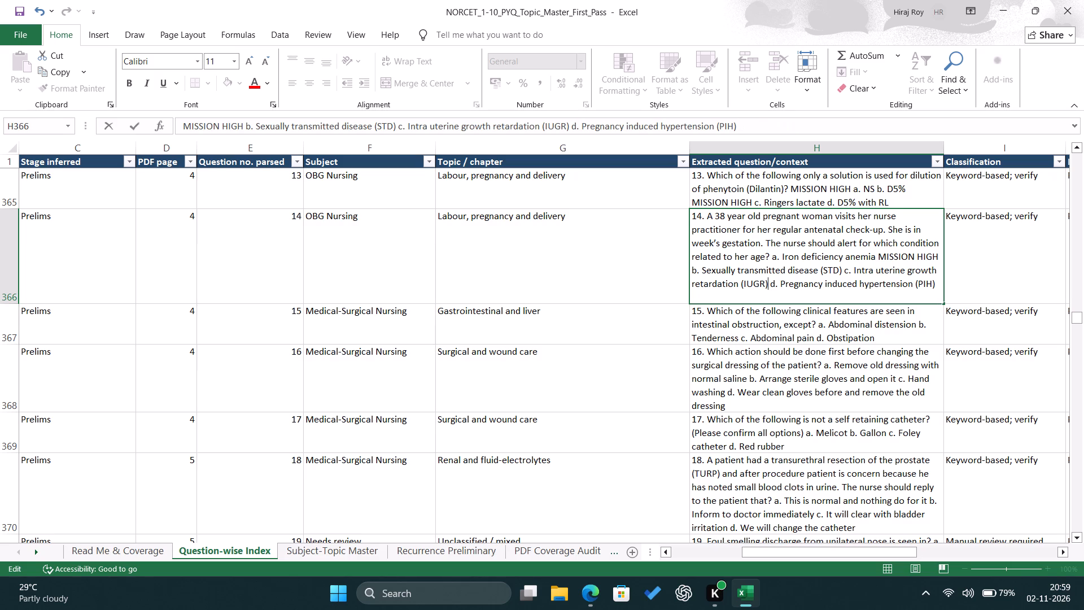
Remove the "MISSION HIGH" between "Iron deficiency anemia" and option b in question 14, cell H366.
left_click(936, 258)
key("BackSpace")
key("BackSpace")
key("BackSpace")
key("BackSpace")
key("BackSpace")
key("BackSpace")
key("BackSpace")
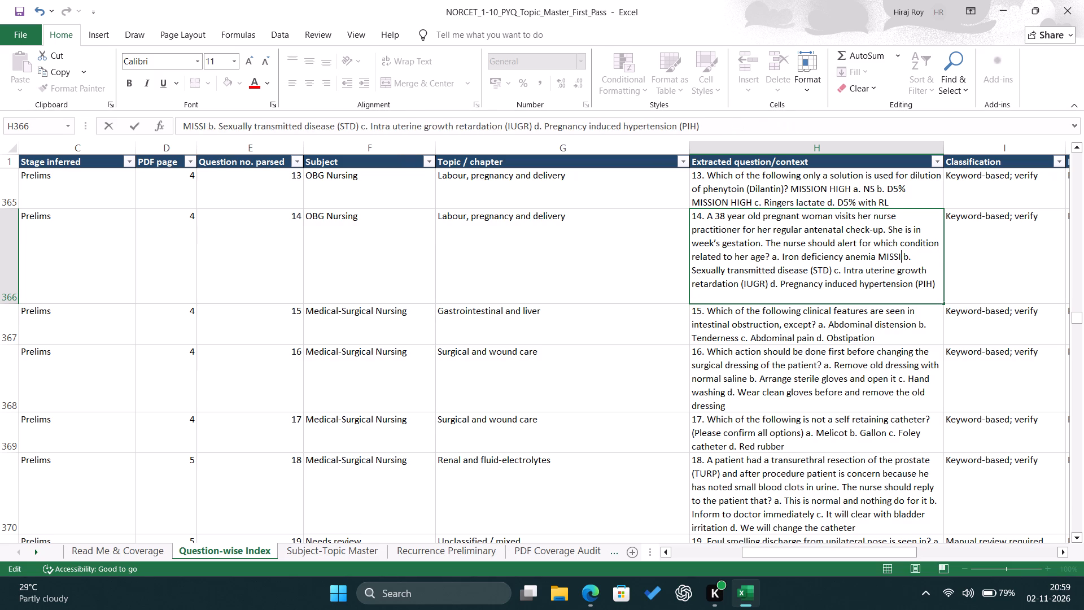
key("BackSpace")
key("BackSpace")
key("BackSpace")
key("BackSpace")
key("BackSpace")
key("BackSpace")
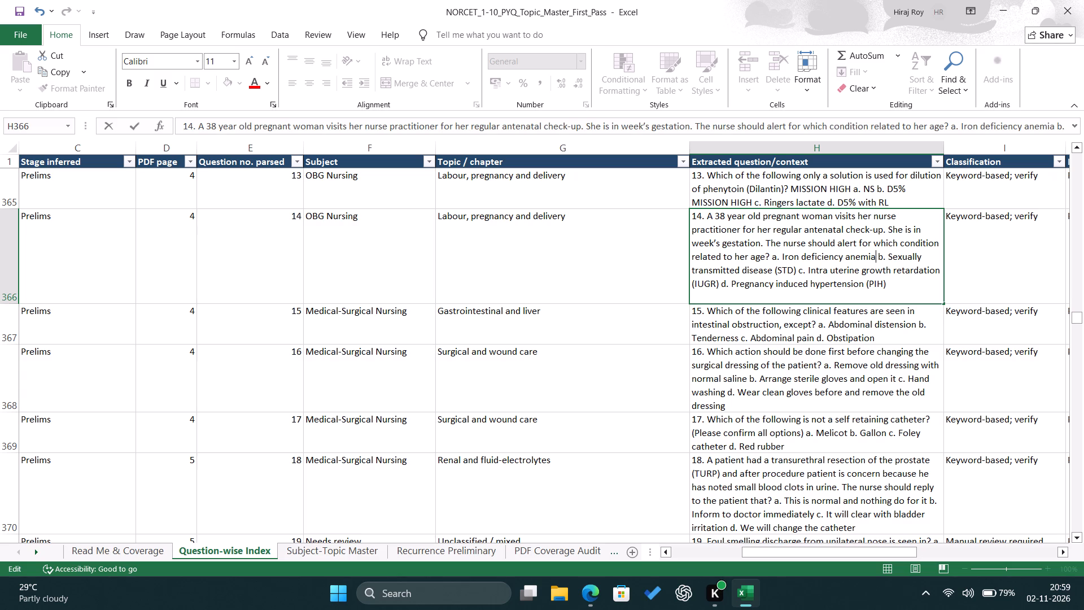
Remove the "MISSION HIGH" before option c in question 13 about phenytoin dilution, cell H365, keeping one space after "D5%".
scroll(657, 341, "up", 1)
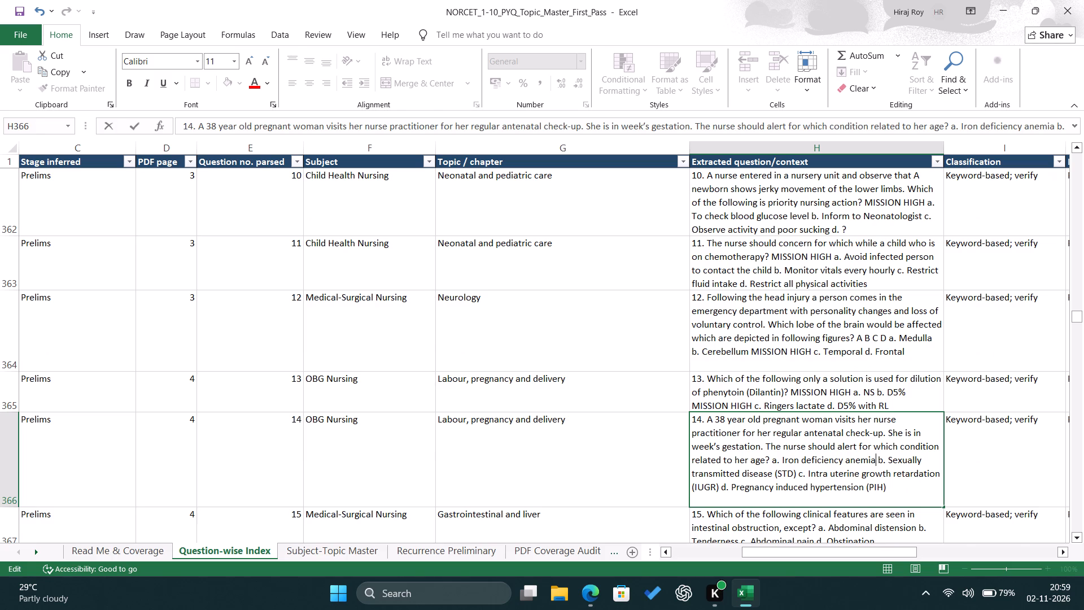
left_click(813, 394)
double_click(754, 403)
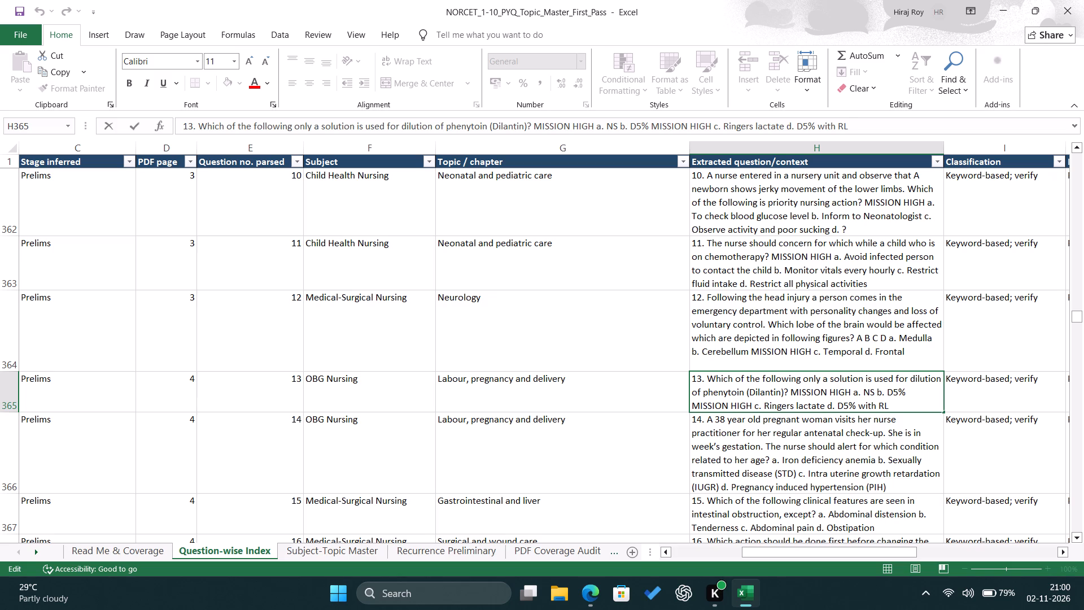
key("BackSpace")
key("BackSpace")
key("BackSpace")
key("BackSpace")
key("BackSpace")
key("BackSpace")
key("BackSpace")
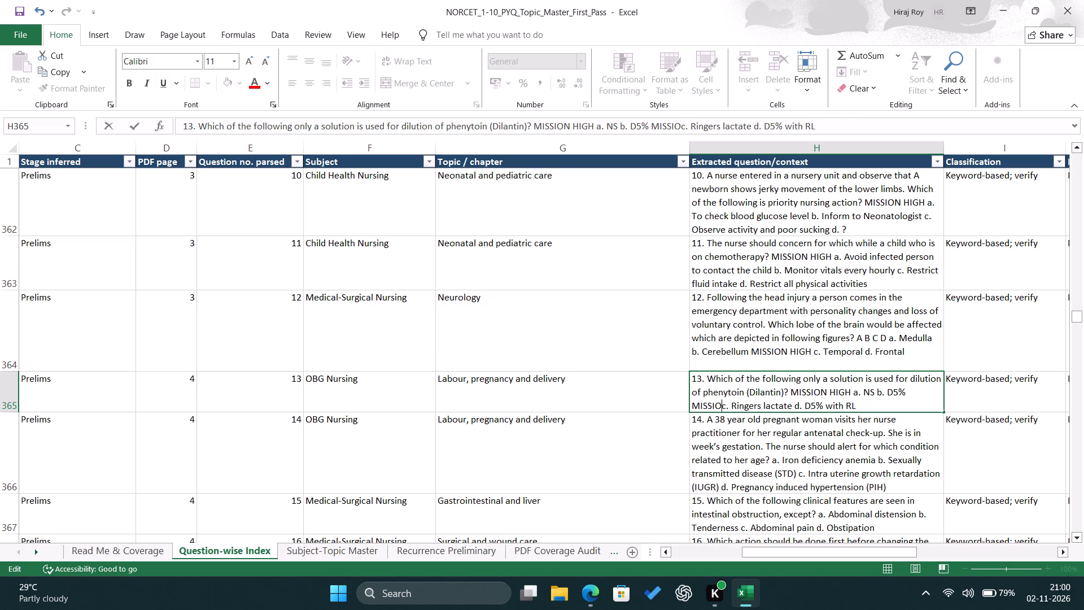
key("BackSpace")
key("BackSpace")
key("BackSpace")
key("BackSpace")
key("BackSpace")
key("BackSpace")
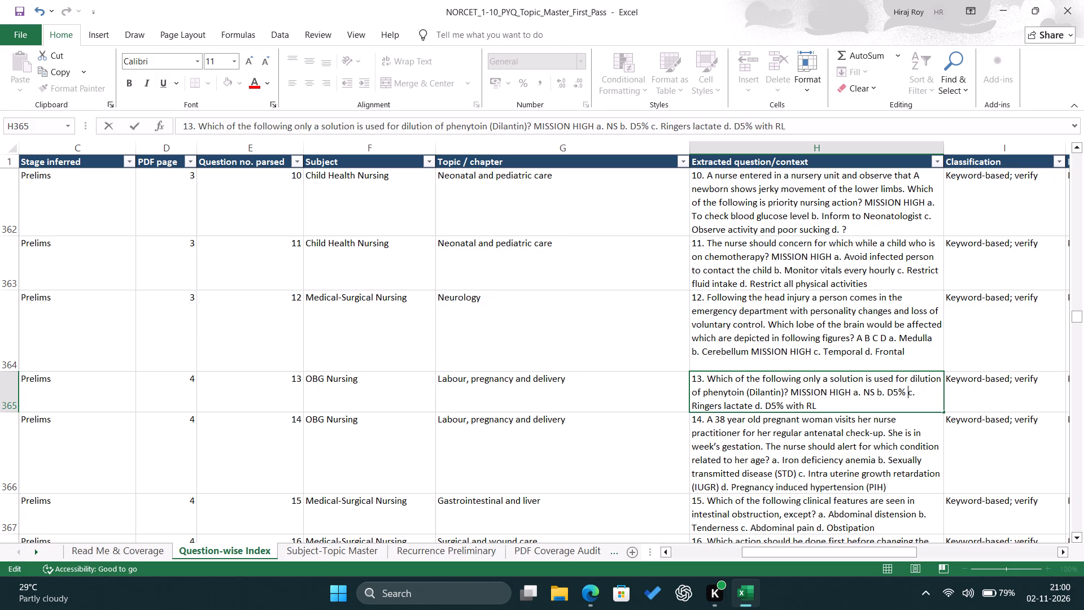
key("BackSpace")
key("space")
Remove the "MISSION HIGH" between "Cerebellum" and option c in question 12 about the head injury, cell H364, keeping one space.
left_click(825, 351)
double_click(810, 354)
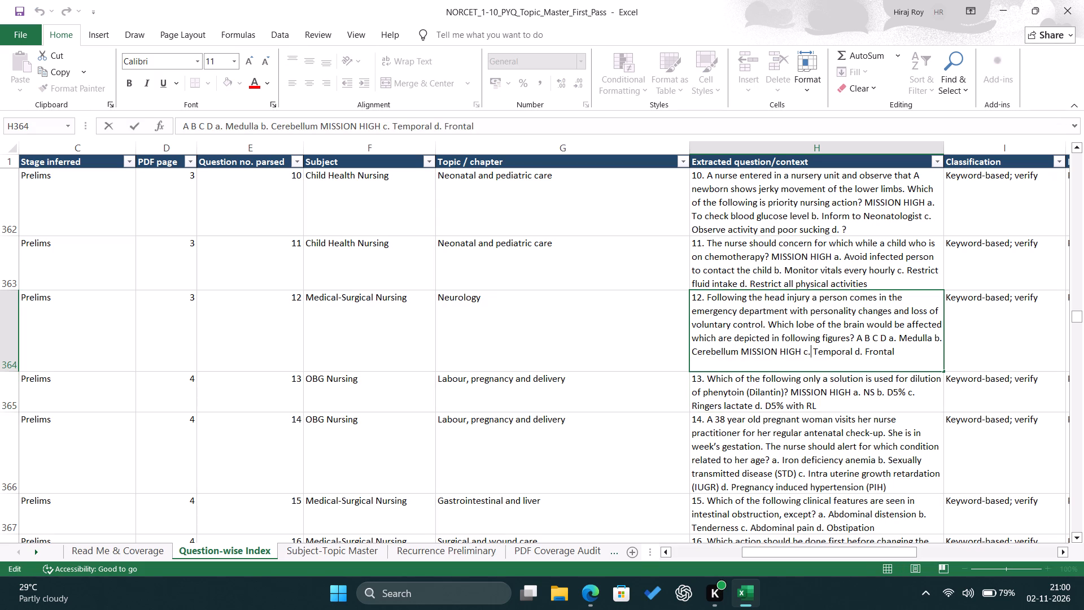
key("Left")
key("Left")
key("Left")
key("BackSpace")
key("BackSpace")
key("BackSpace")
key("BackSpace")
key("BackSpace")
key("BackSpace")
key("BackSpace")
key("BackSpace")
key("BackSpace")
key("BackSpace")
key("BackSpace")
key("BackSpace")
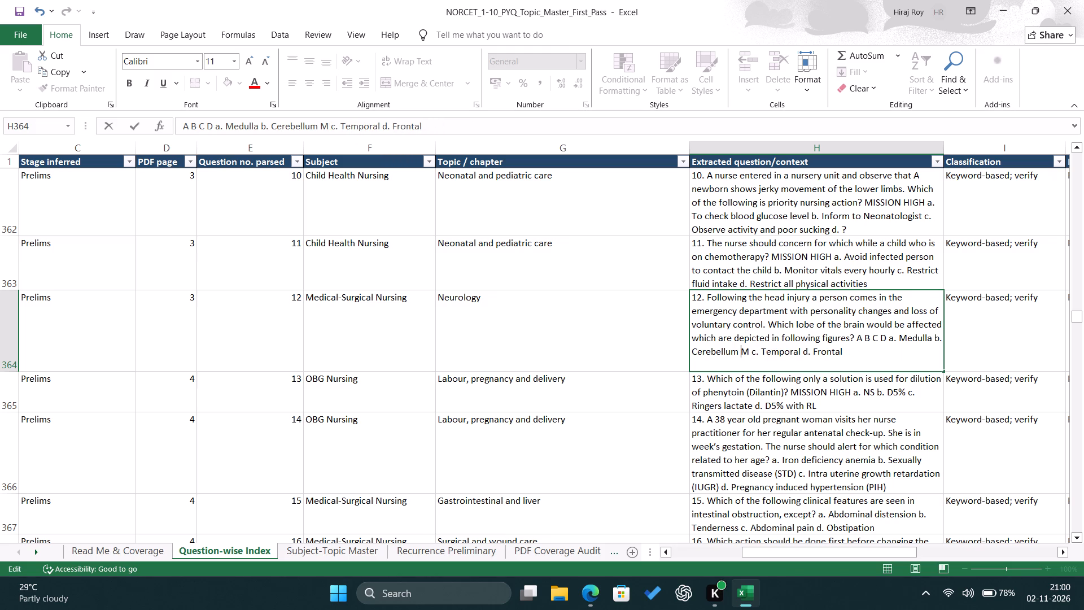
key("BackSpace")
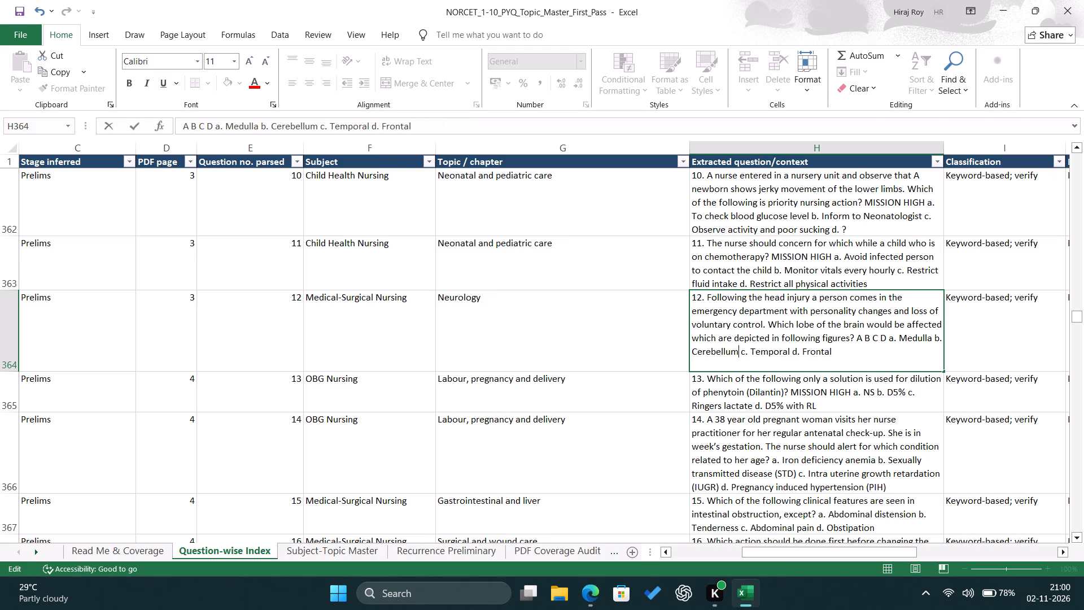
Remove the "MISSION HIGH" before option a in question 11 about the child on chemotherapy, cell H363, keeping one space after "chemotherapy?".
left_click(772, 278)
double_click(832, 255)
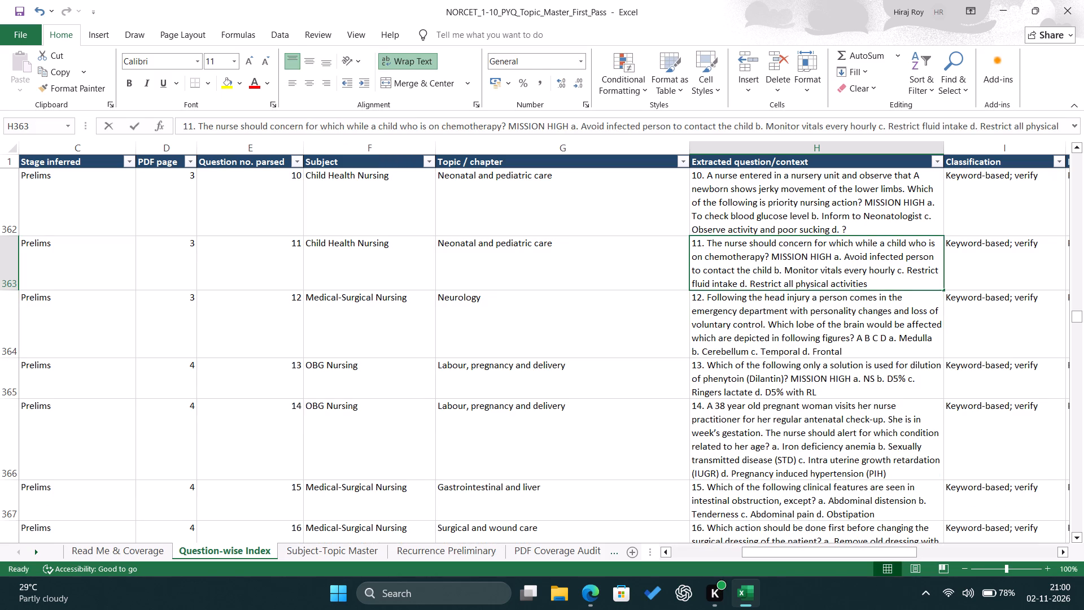
key("BackSpace")
key("BackSpace")
key("BackSpace")
key("BackSpace")
key("BackSpace")
key("BackSpace")
key("BackSpace")
key("BackSpace")
key("BackSpace")
key("BackSpace")
key("BackSpace")
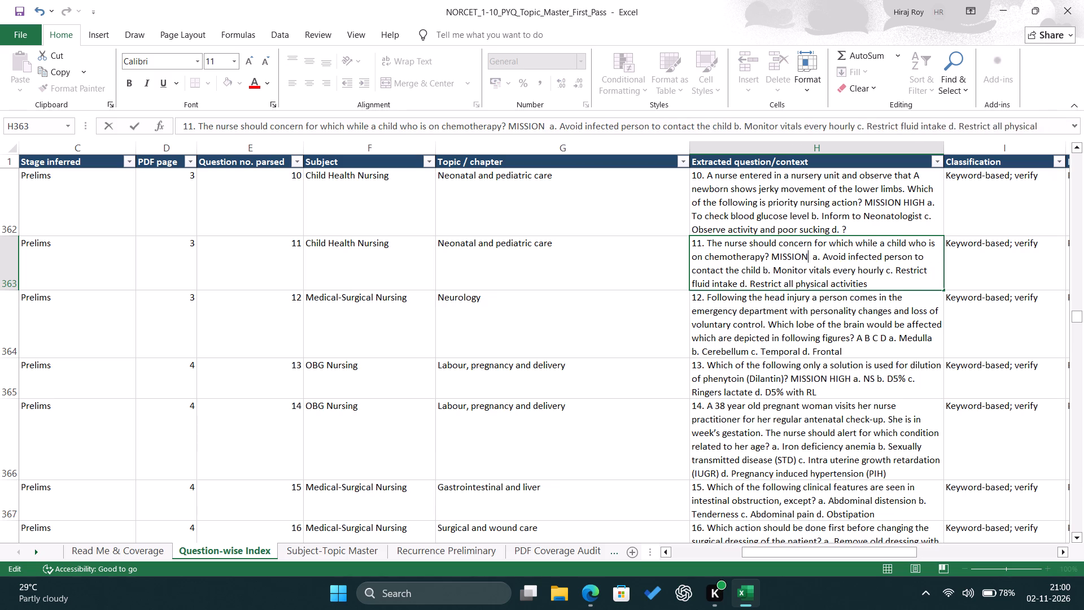
key("BackSpace")
key("BackSpace")
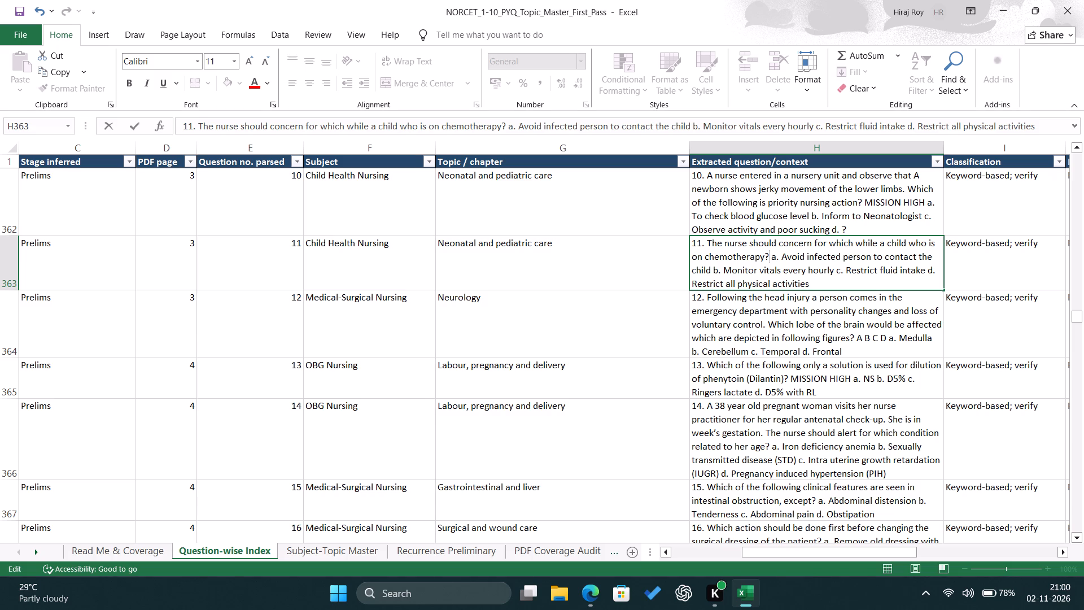
Remove the "MISSION HIGH" before option a in question 10 about the newborn's jerky movement, cell H362, keeping one space after "action?".
left_click(896, 187)
scroll(891, 247, "up", 1)
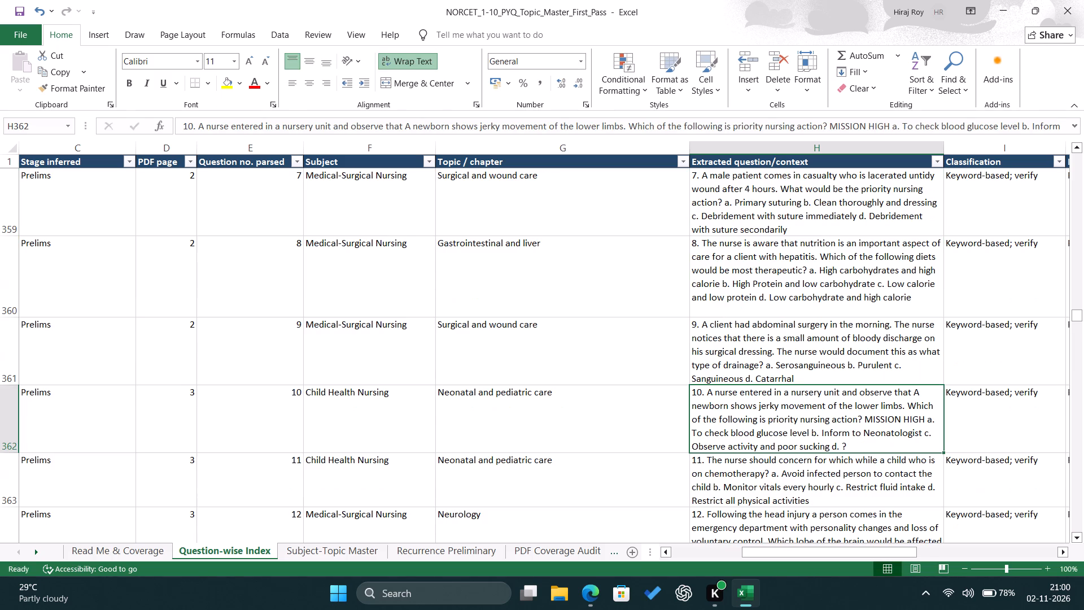
double_click(921, 418)
key("Right")
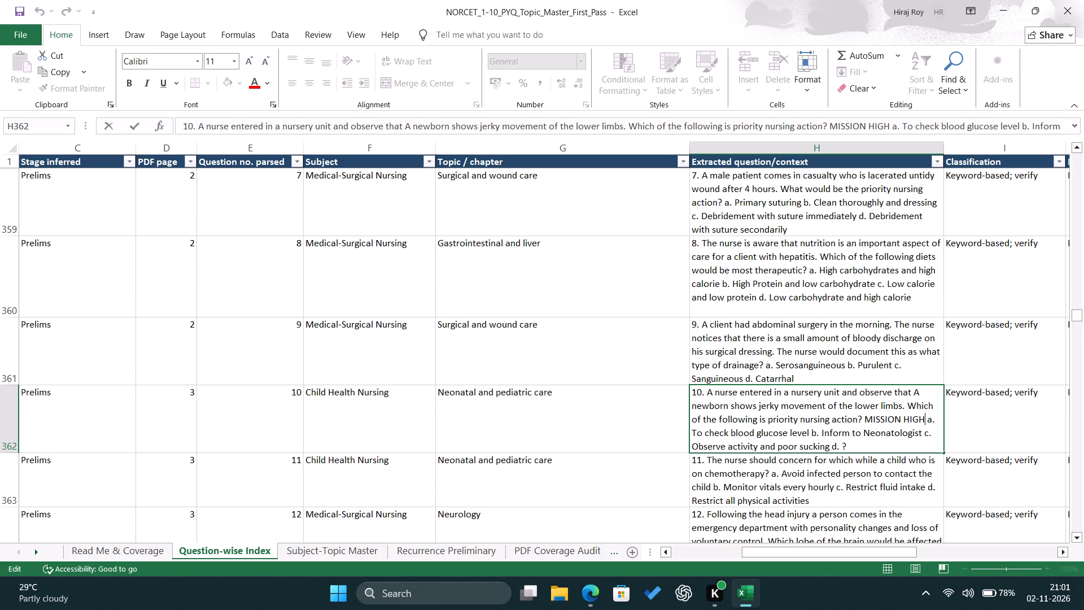
key("BackSpace")
key("BackSpace")
key("BackSpace")
key("BackSpace")
key("BackSpace")
key("BackSpace")
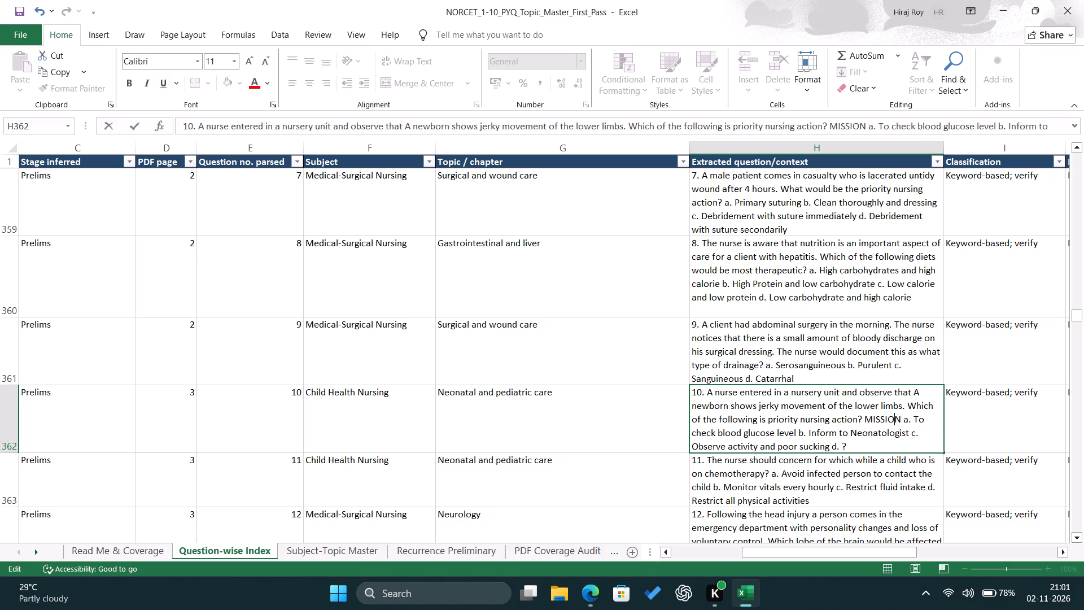
key("BackSpace")
key("BackSpace")
key("BackSpace")
key("BackSpace")
key("BackSpace")
key("BackSpace")
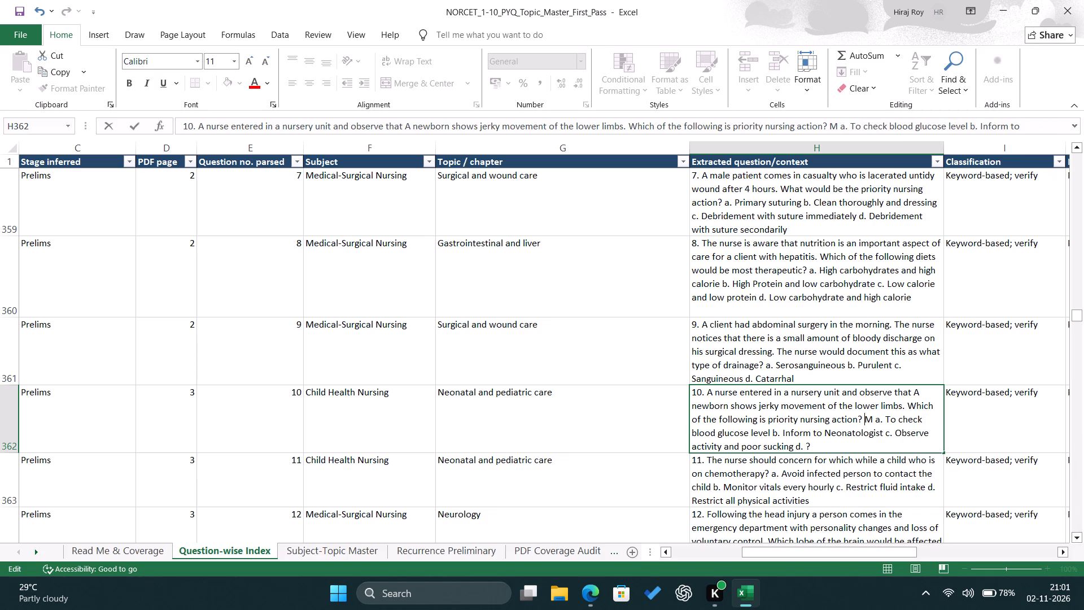
key("BackSpace")
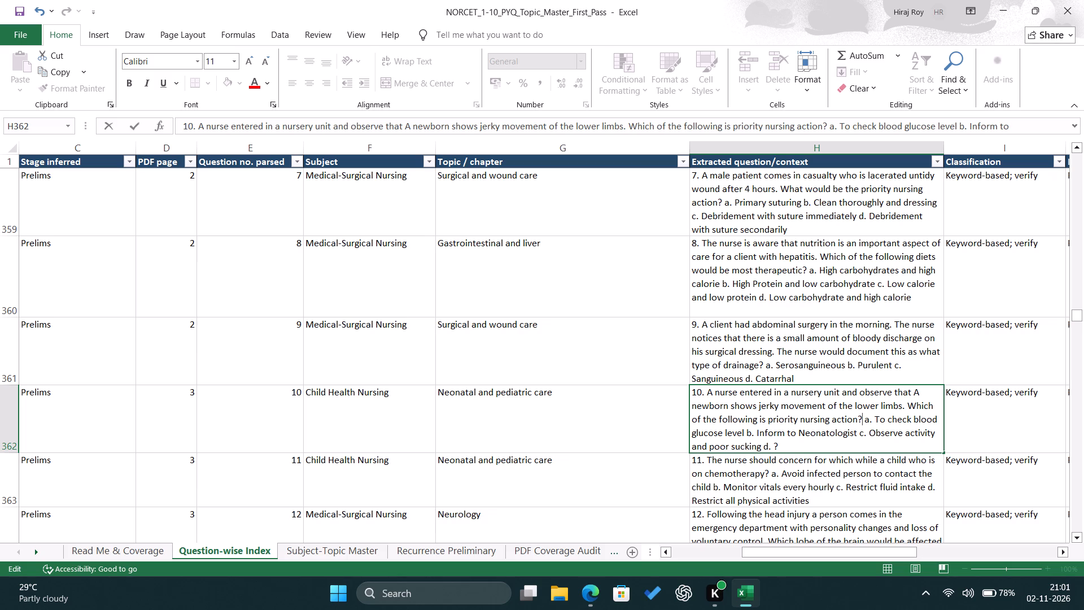
Remove the "MISSION HIGH" between "left lateral decubitus" and option d in question 6 about pleural effusion, cell H358, keeping one space.
left_click(867, 286)
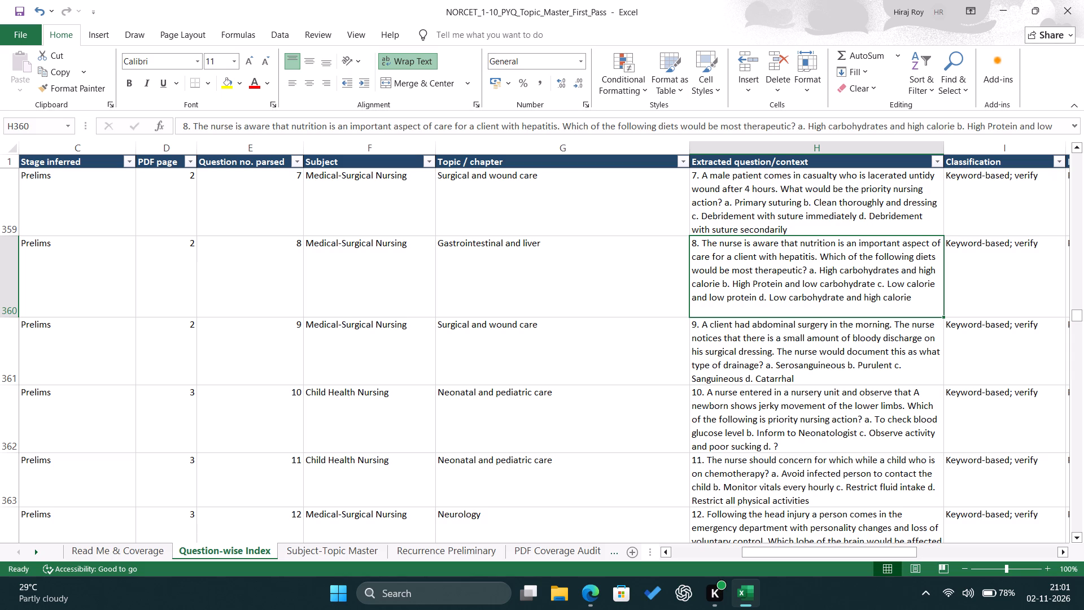
scroll(686, 347, "up", 1)
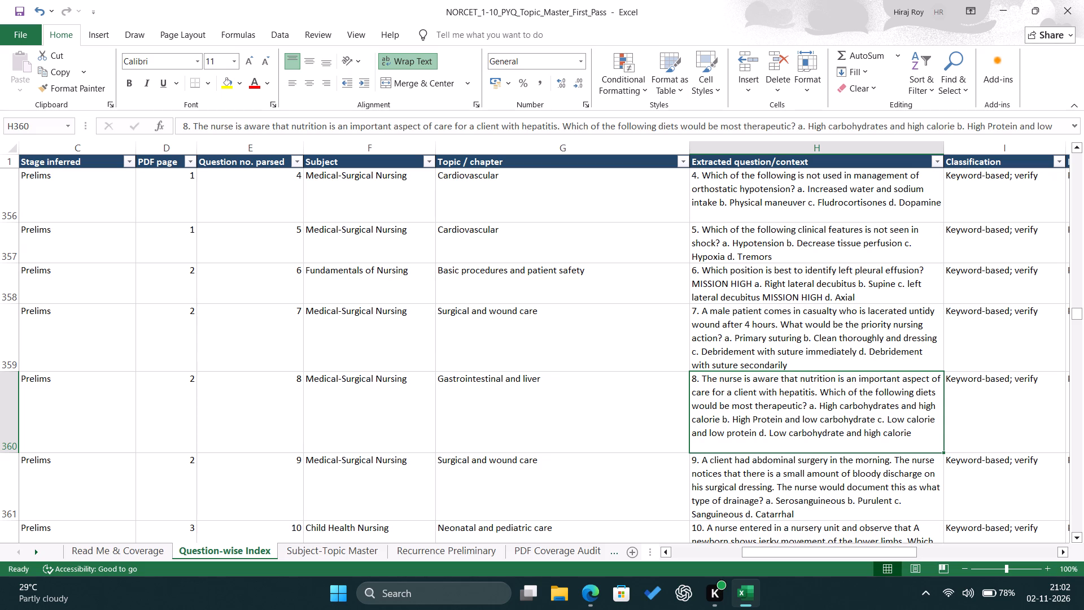
left_click(840, 302)
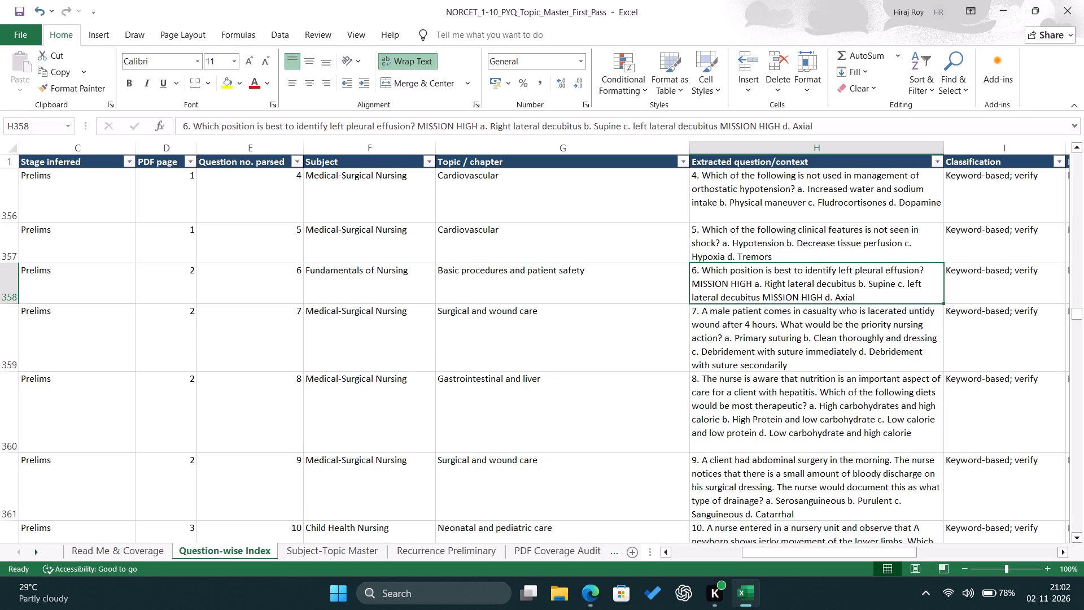
double_click(824, 299)
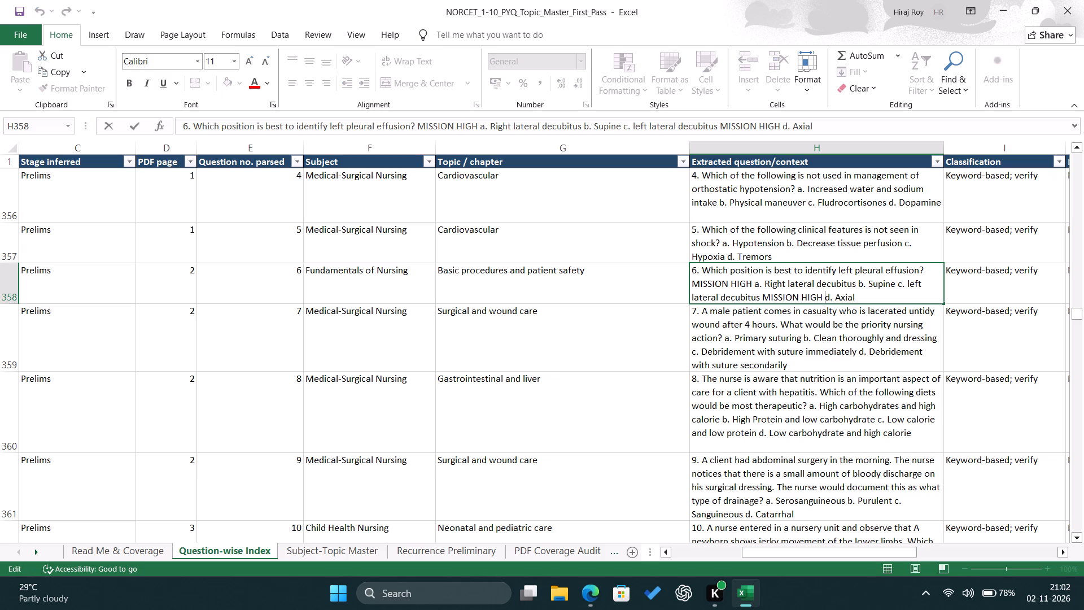
key("Left")
key("BackSpace")
key("BackSpace")
key("BackSpace")
key("BackSpace")
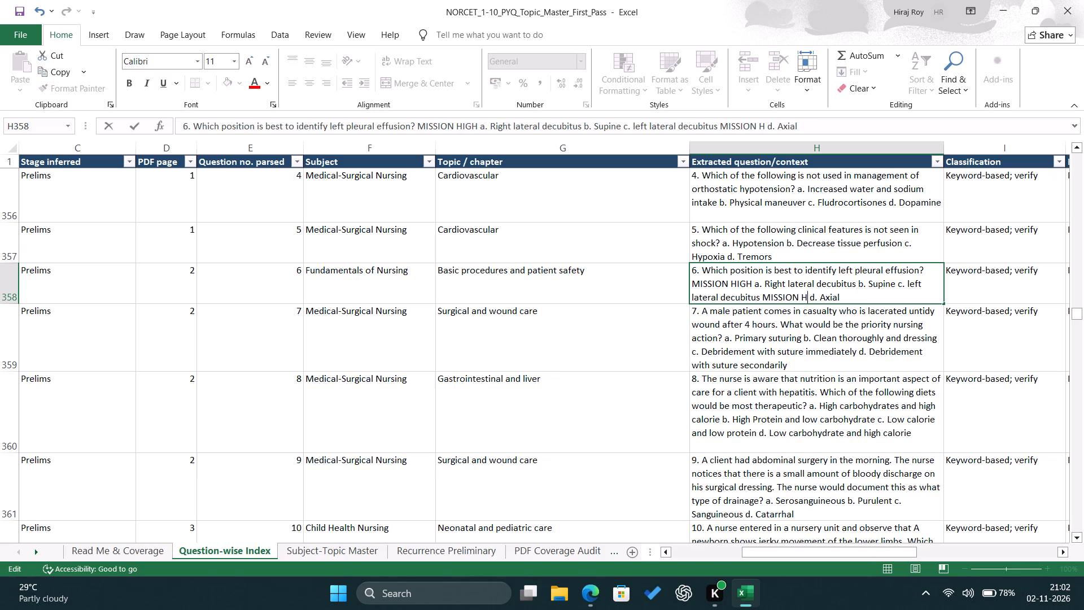
key("BackSpace")
key("BackSpace")
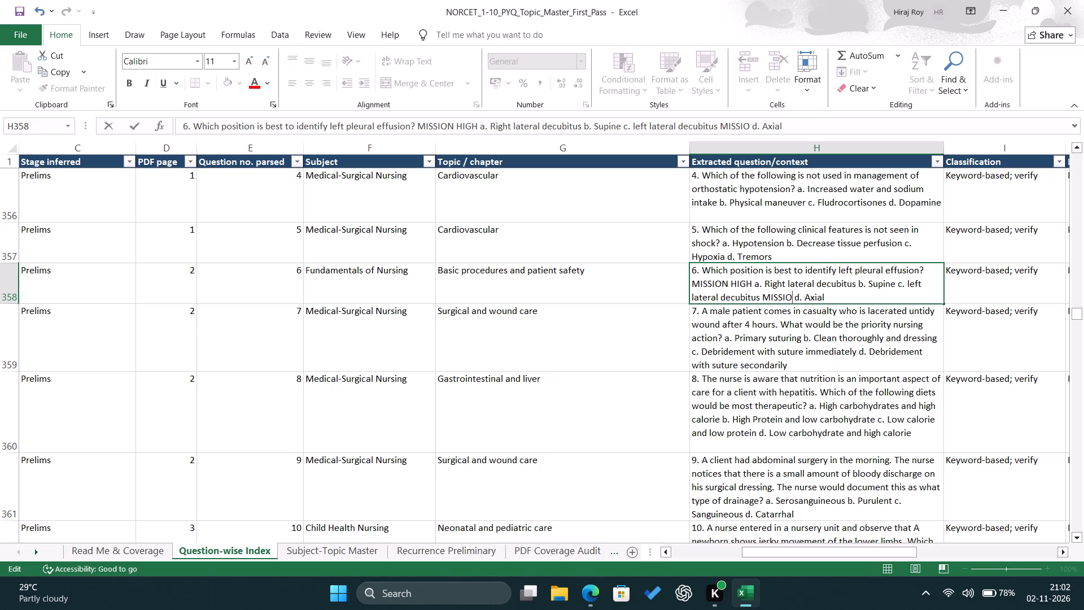
key("BackSpace")
key("BackSpace")
key("BackSpace")
key("BackSpace")
key("BackSpace")
key("BackSpace")
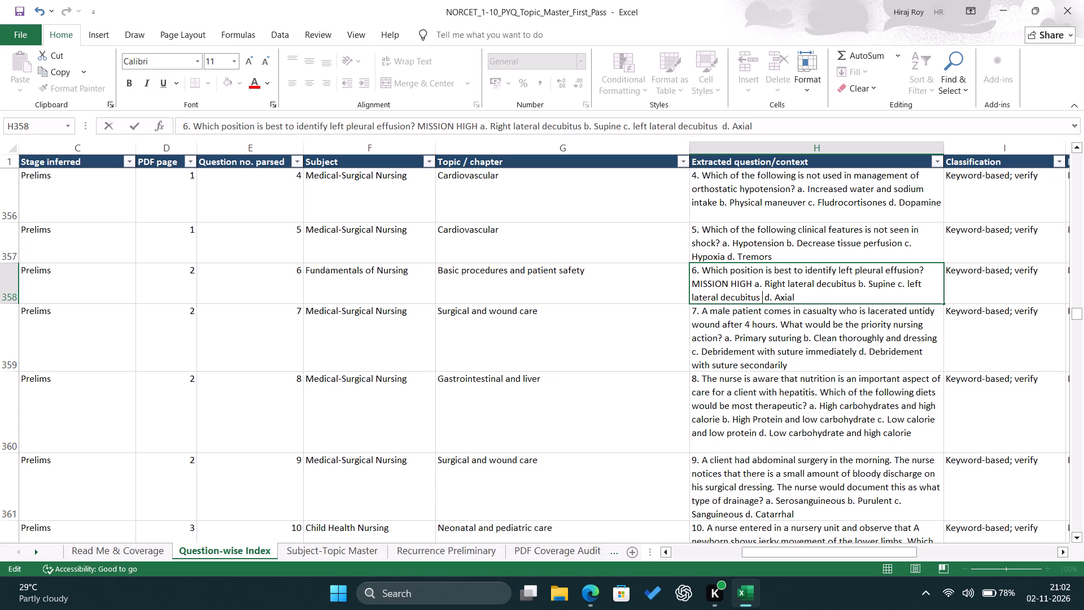
key("BackSpace")
Remove the trailing "MISSION HIGH" from question 2 about the ECG finding, cell H354, so the text ends at "(AF)".
scroll(812, 252, "up", 1)
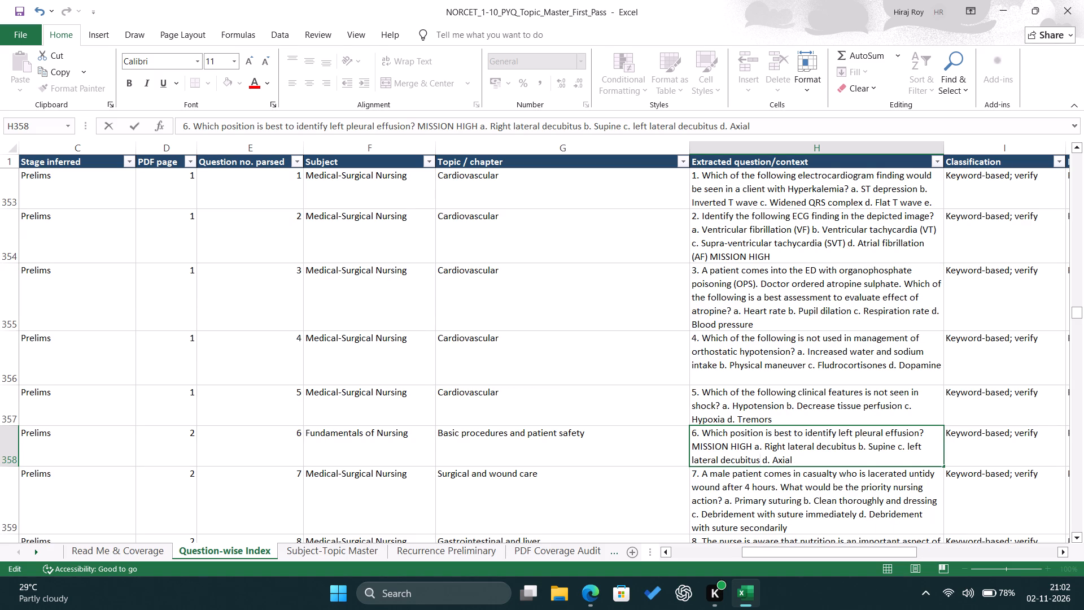
left_click(813, 313)
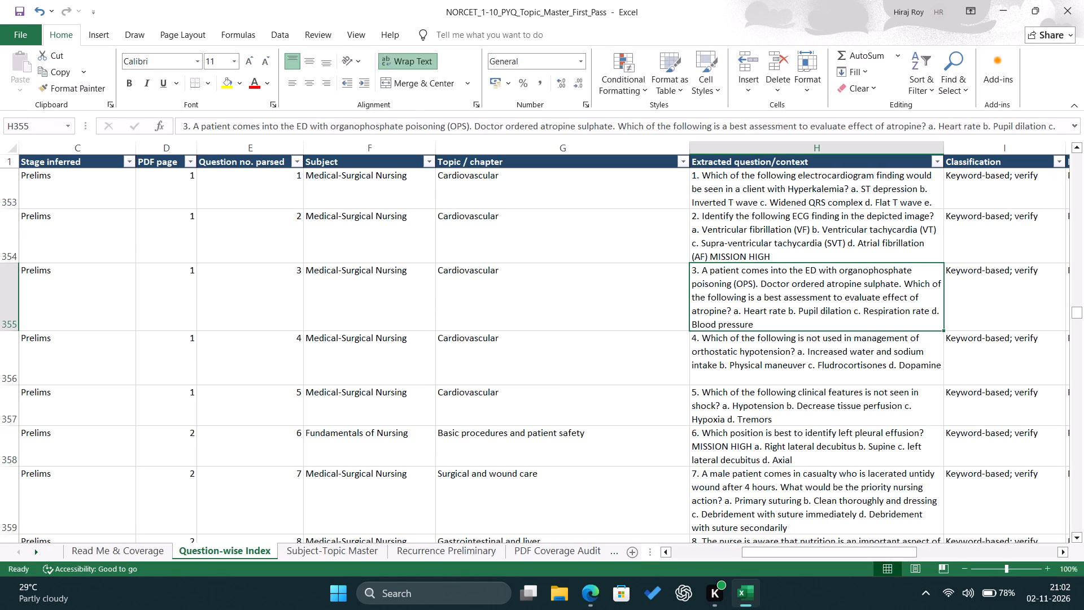
left_click(818, 258)
double_click(783, 256)
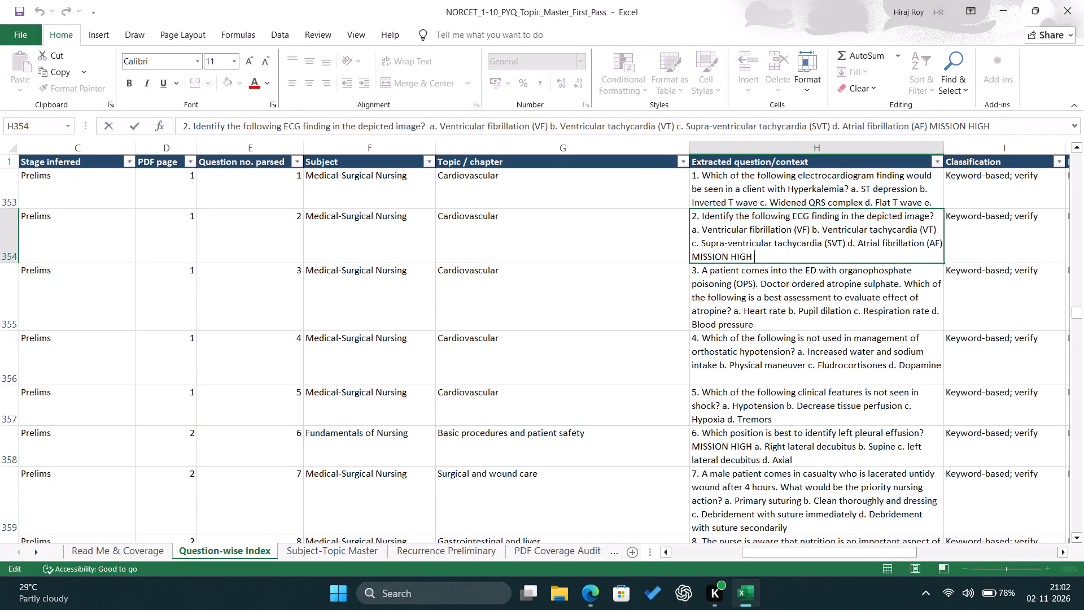
key("BackSpace")
key("BackSpace")
key("BackSpace")
key("BackSpace")
key("BackSpace")
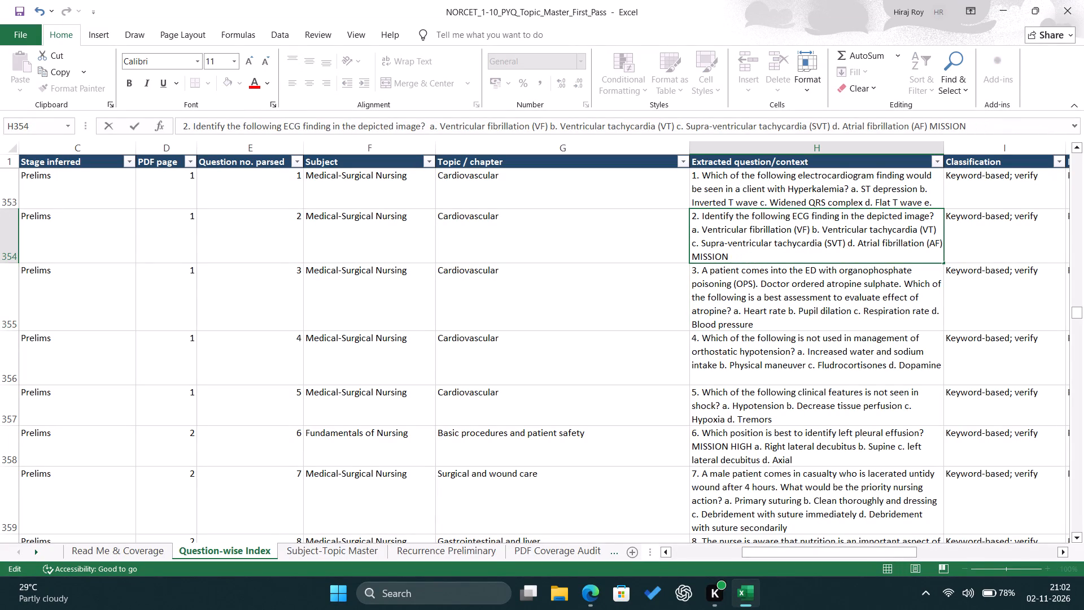
key("BackSpace")
key("BackSpace")
key("BackSpace")
key("BackSpace")
key("BackSpace")
key("BackSpace")
key("BackSpace")
key("BackSpace")
key("BackSpace")
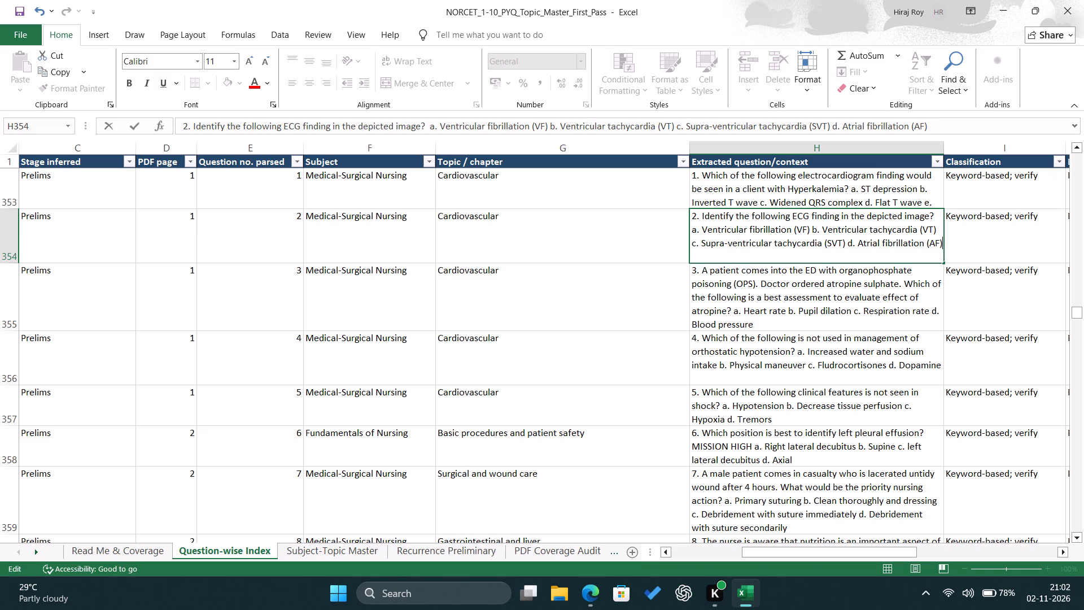
Remove the "MISSION HIGH" before option a in question 88 about India's national symbols, cell H352, keeping one space after "India?".
scroll(750, 315, "up", 1)
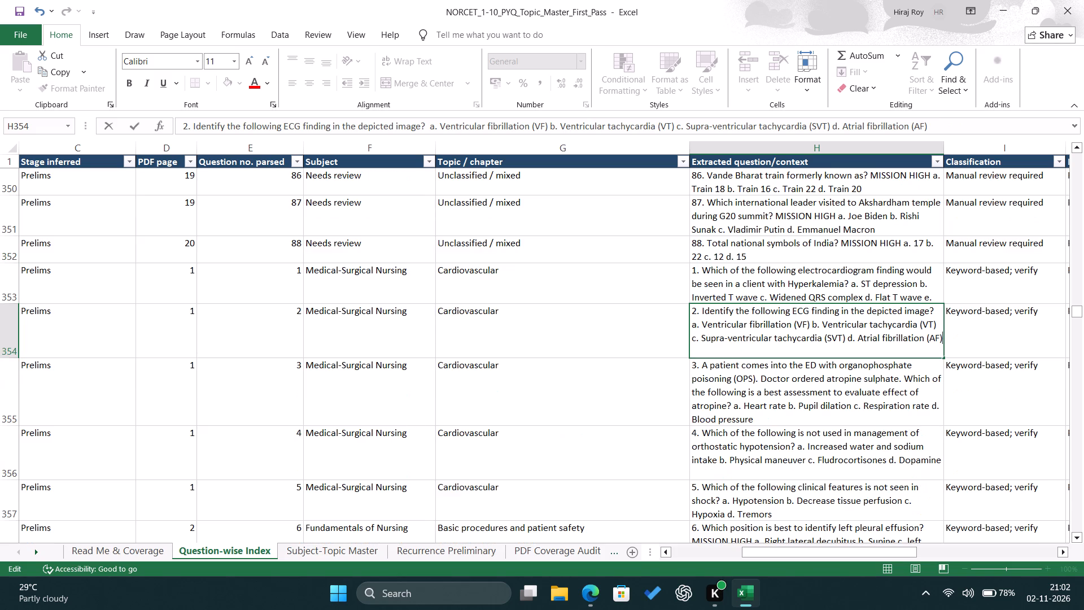
left_click(820, 284)
scroll(815, 291, "up", 1)
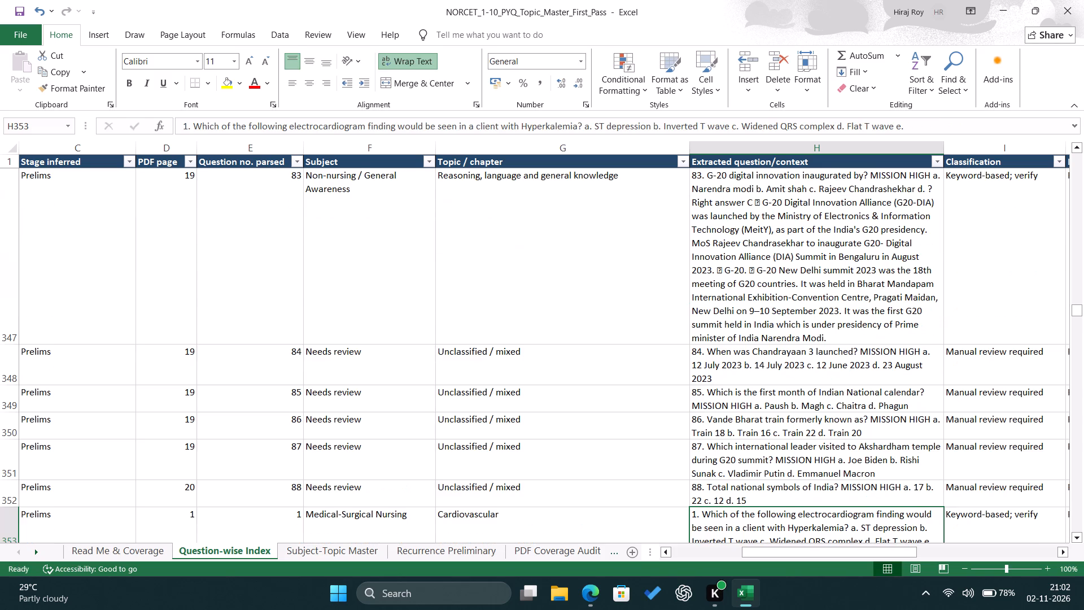
left_click(854, 500)
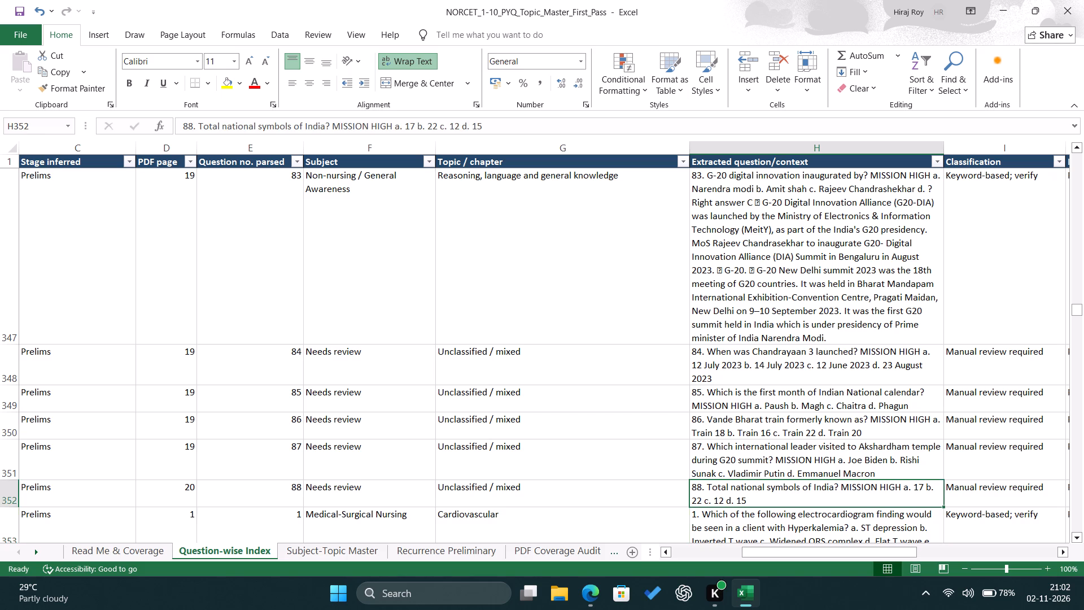
double_click(906, 494)
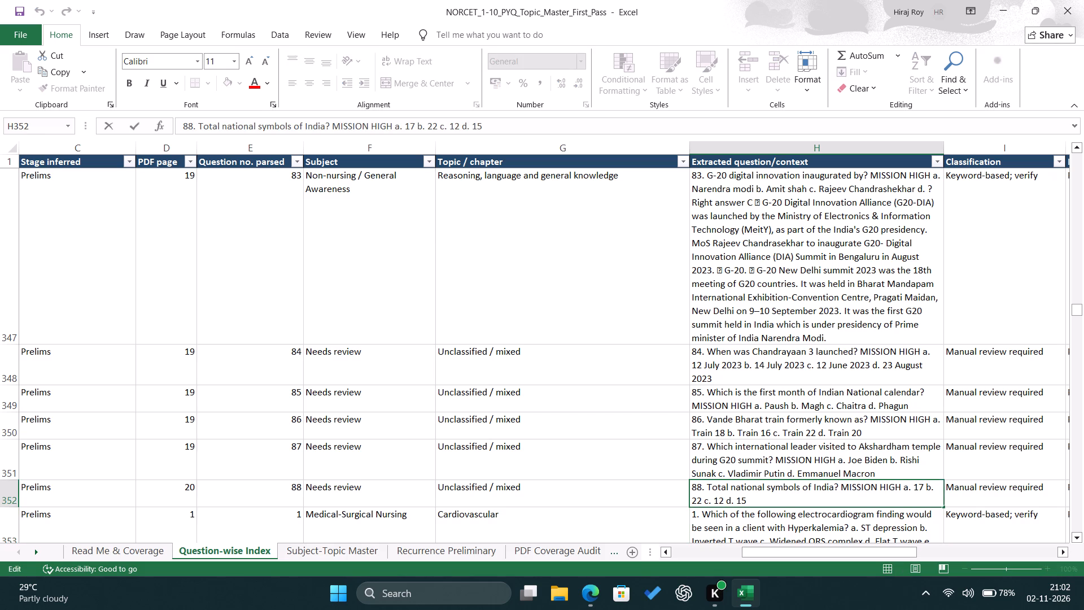
key("Up")
key("Right")
key("Right")
key("Right")
key("Right")
key("Right")
key("Right")
key("Right")
key("Right")
key("Right")
key("Right")
key("Right")
key("Right")
key("Right")
key("Right")
key("Right")
key("Right")
key("Right")
key("Right")
key("Right")
key("Right")
key("Right")
key("Right")
key("Right")
key("Right")
key("Right")
key("Right")
key("Right")
key("Right")
key("Right")
key("Right")
key("Right")
key("Right")
key("Right")
key("Right")
key("Right")
key("BackSpace")
key("BackSpace")
key("BackSpace")
key("BackSpace")
key("BackSpace")
key("BackSpace")
key("BackSpace")
key("BackSpace")
key("BackSpace")
key("BackSpace")
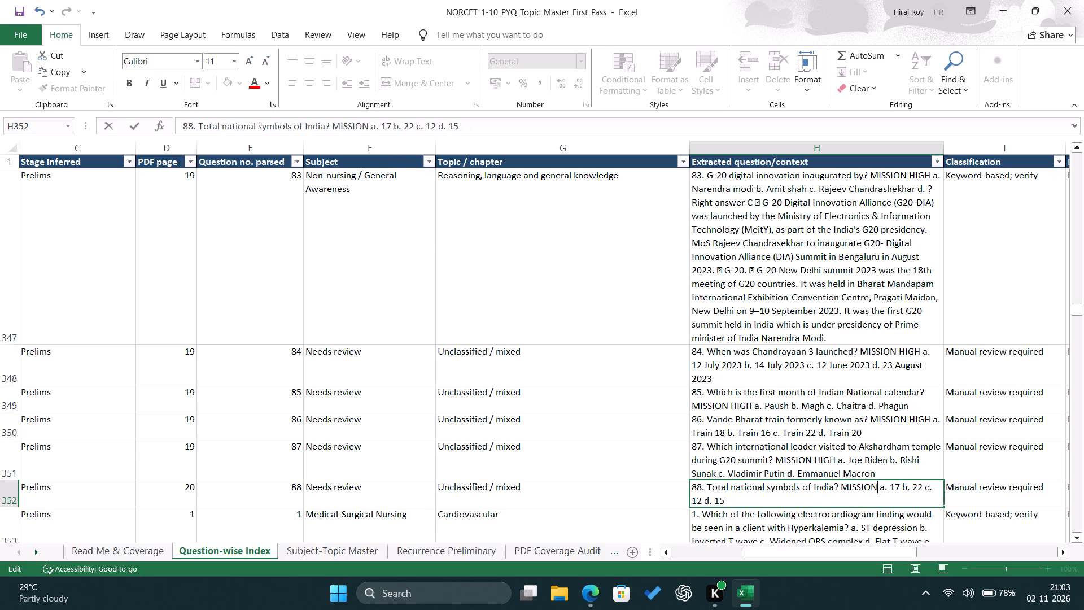
key("BackSpace")
key("BackSpace")
key("BackSpace")
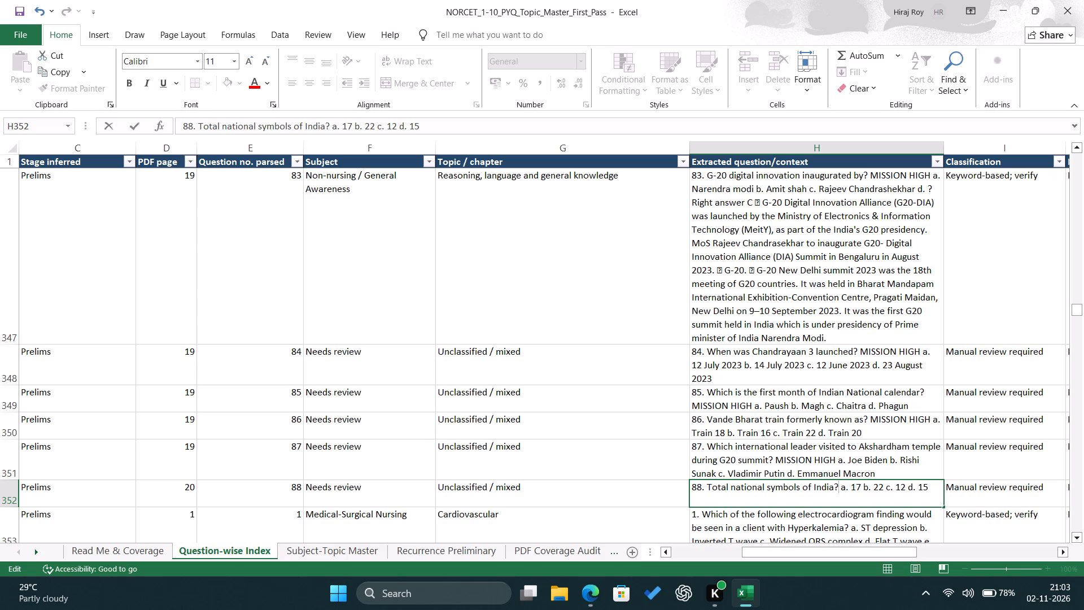
Remove the "MISSION HIGH" before option a in question 82 about the National Reptile, cell H346, keeping one space after "India?".
left_click(849, 306)
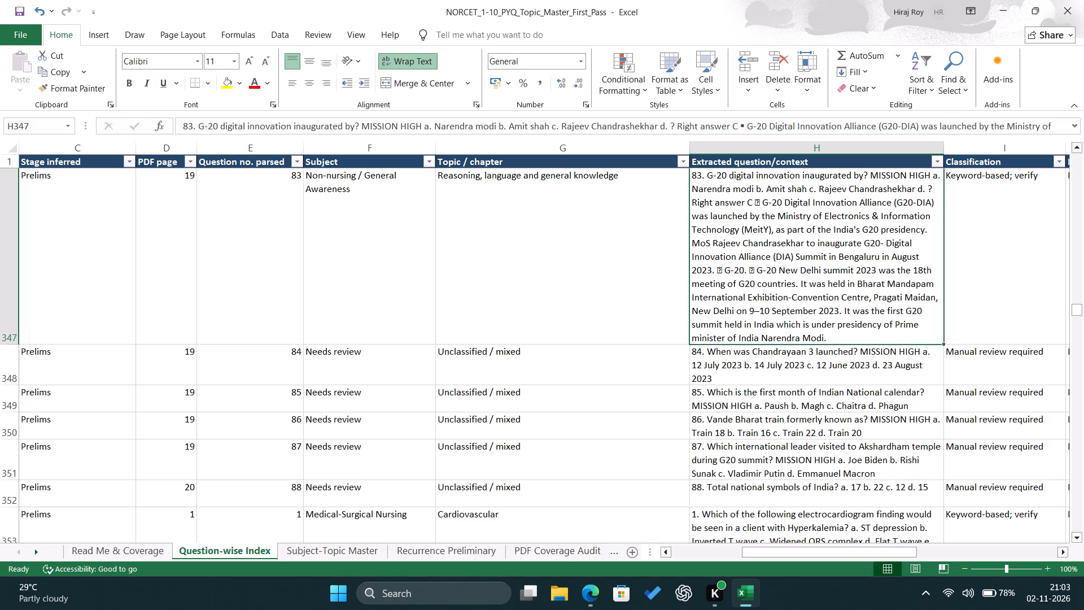
scroll(835, 336, "up", 2)
left_click(840, 310)
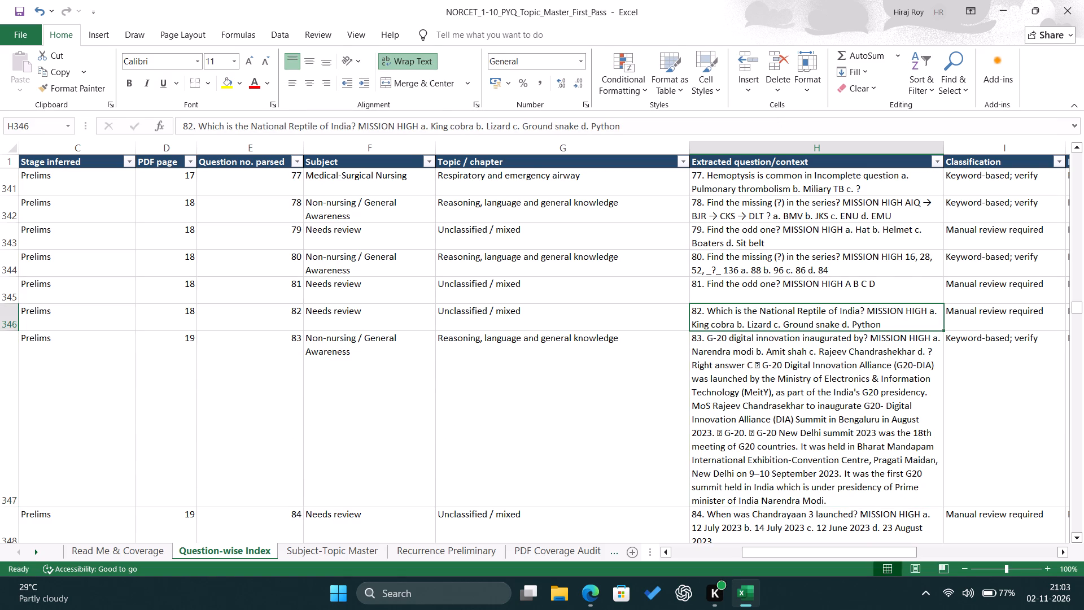
double_click(928, 309)
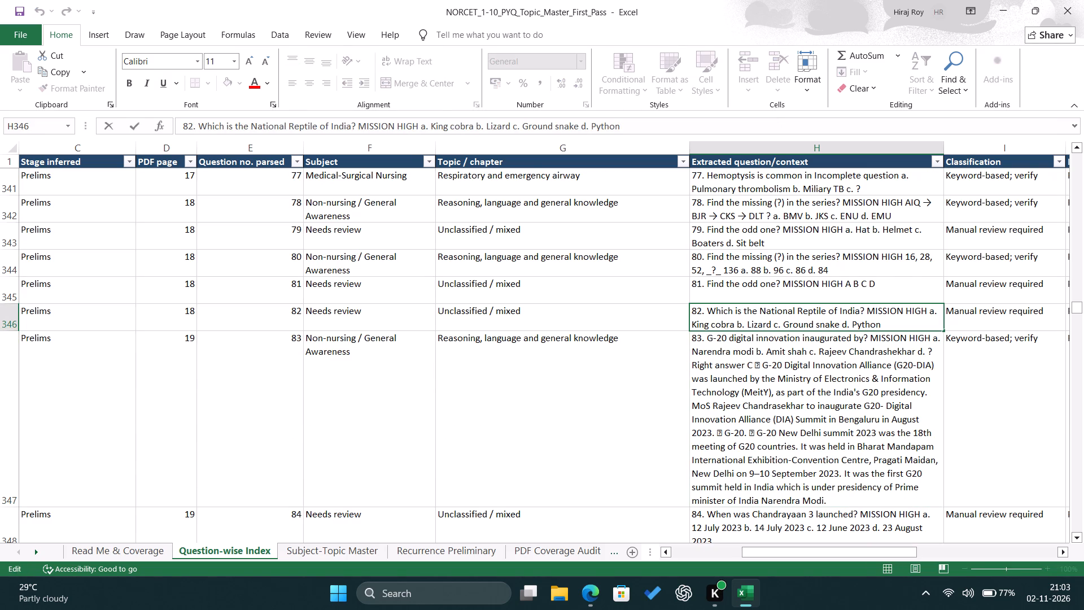
key("BackSpace")
key("BackSpace")
key("BackSpace")
key("BackSpace")
key("BackSpace")
key("BackSpace")
key("BackSpace")
key("BackSpace")
key("BackSpace")
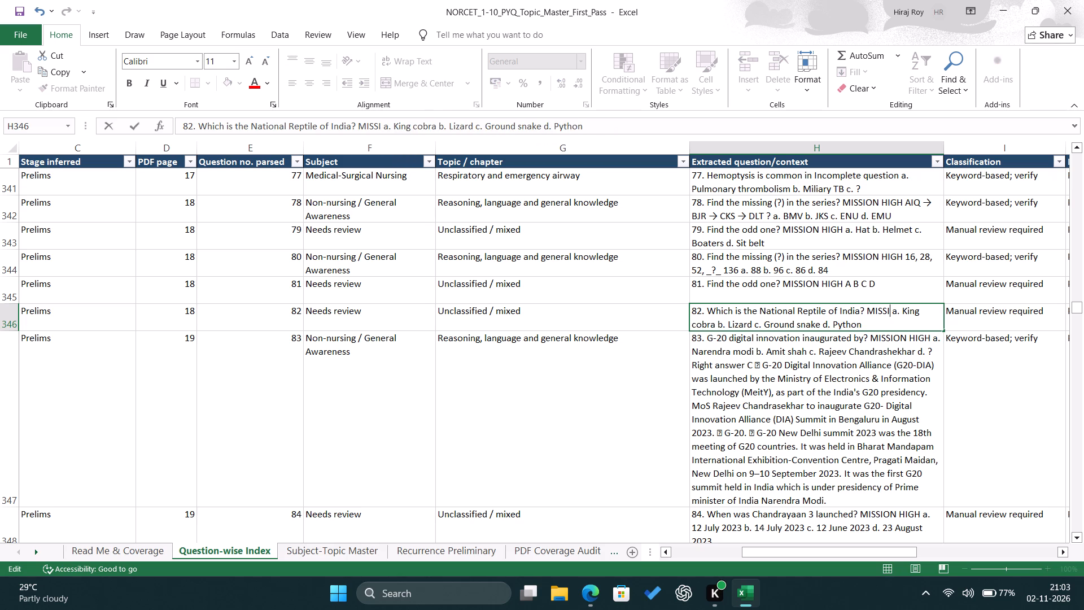
key("BackSpace")
key("BackSpace")
key("BackSpace")
key("BackSpace")
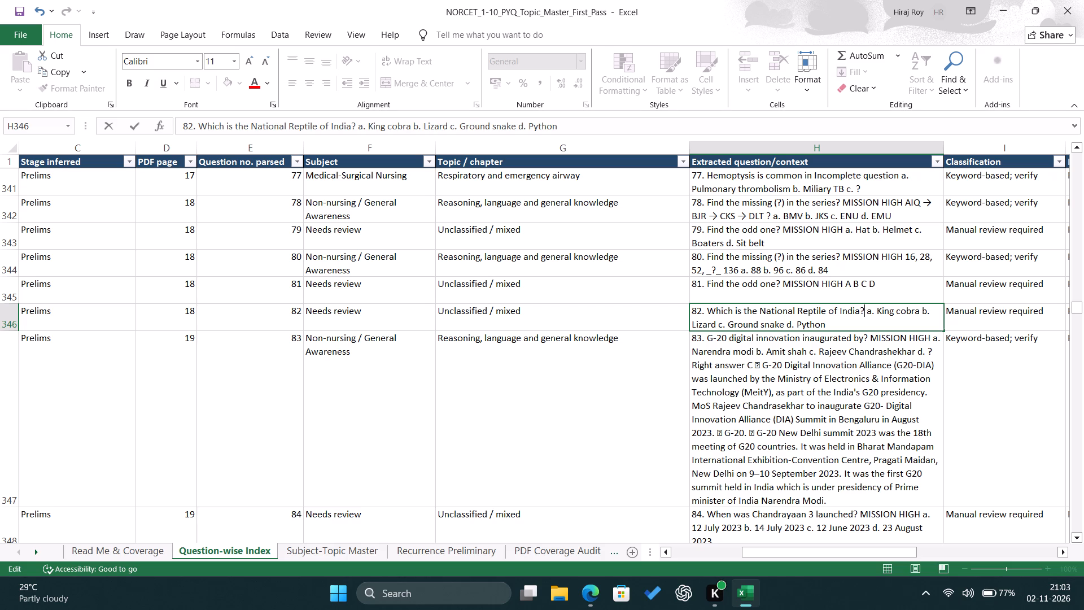
Remove the "MISSION HIGH" before "A B C D" in question 81 about the odd one, cell H345, keeping one space after "one?".
left_click(821, 279)
double_click(840, 285)
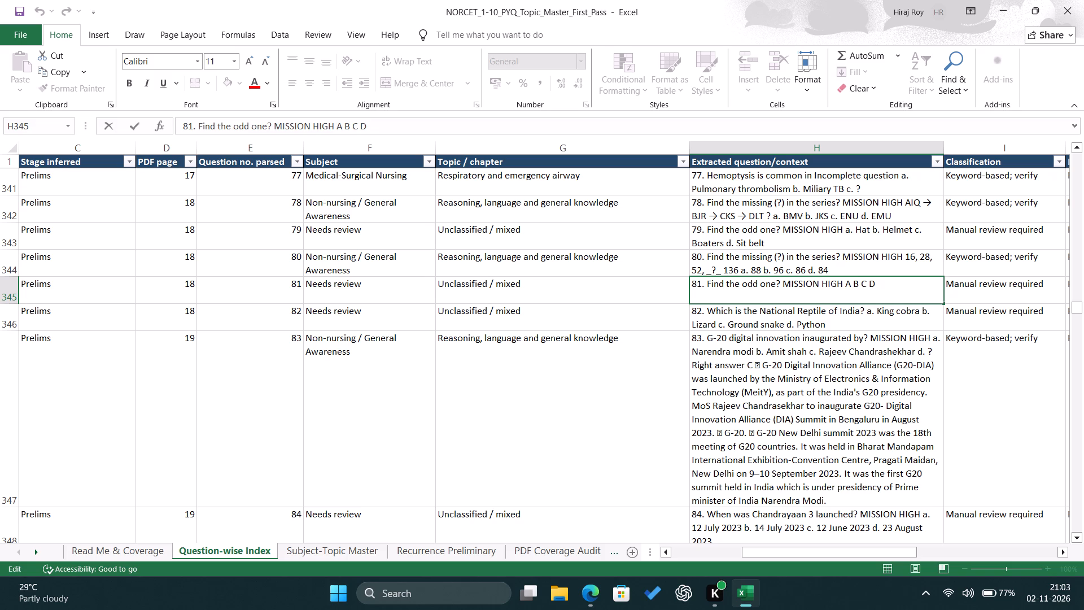
key("BackSpace")
key("BackSpace")
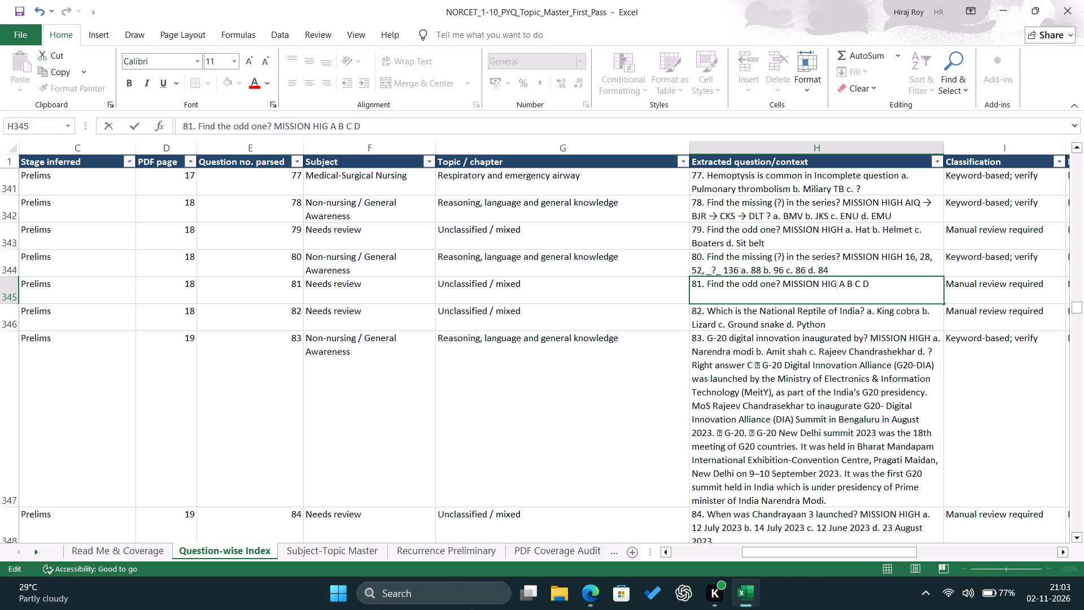
key("BackSpace")
key("BackSpace")
key("BackSpace")
key("BackSpace")
key("BackSpace")
key("BackSpace")
key("BackSpace")
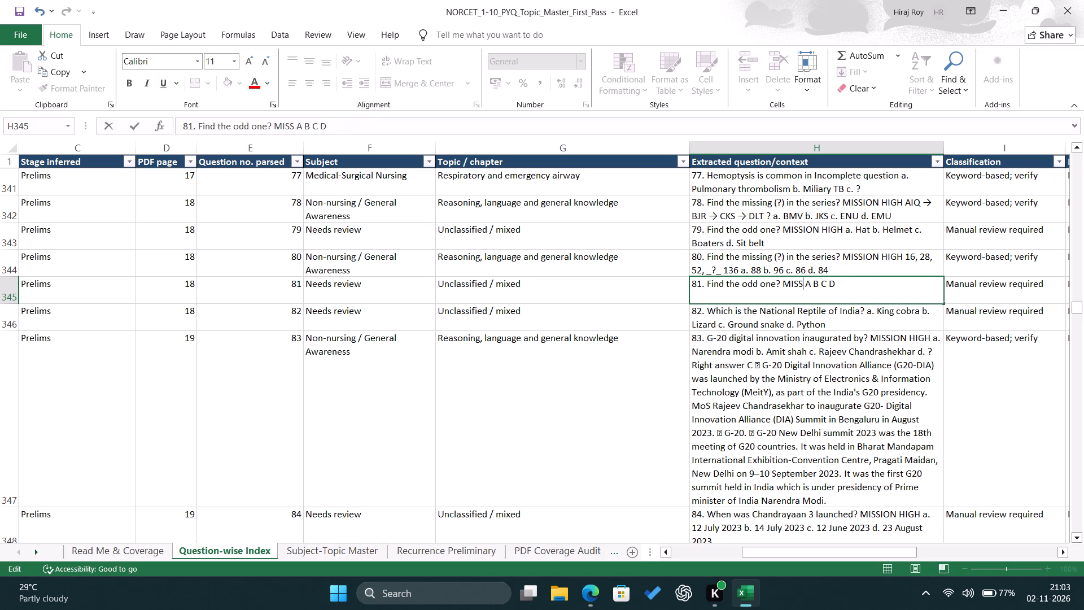
key("BackSpace")
key("BackSpace")
key("BackSpace")
key("BackSpace")
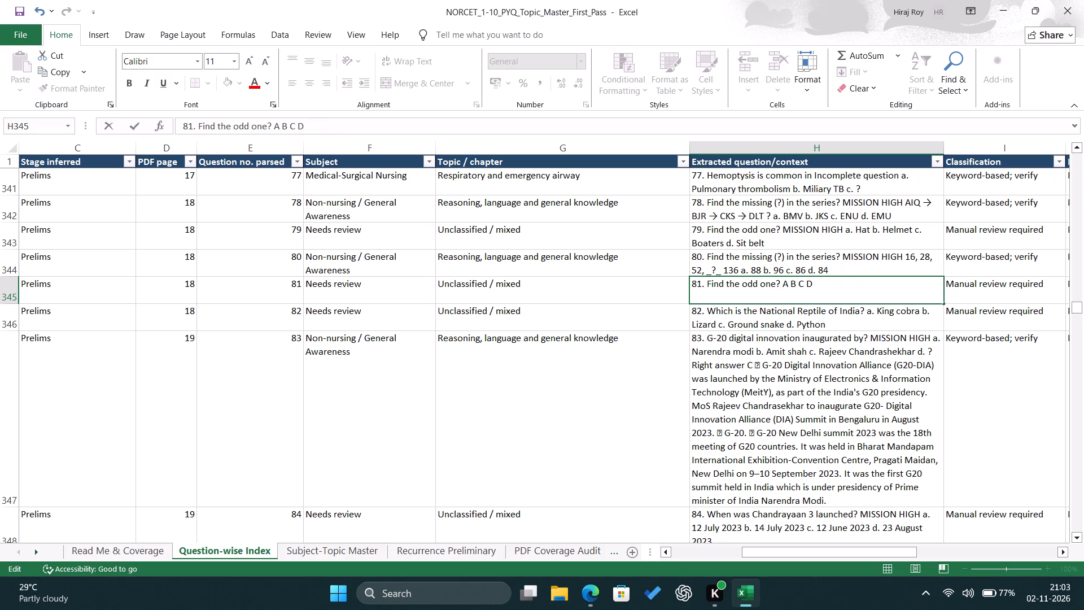
Remove the "MISSION HIGH" before "16, 28, 52" in question 80 about the missing number, cell H344, keeping one space after "series?".
left_click(894, 264)
double_click(901, 260)
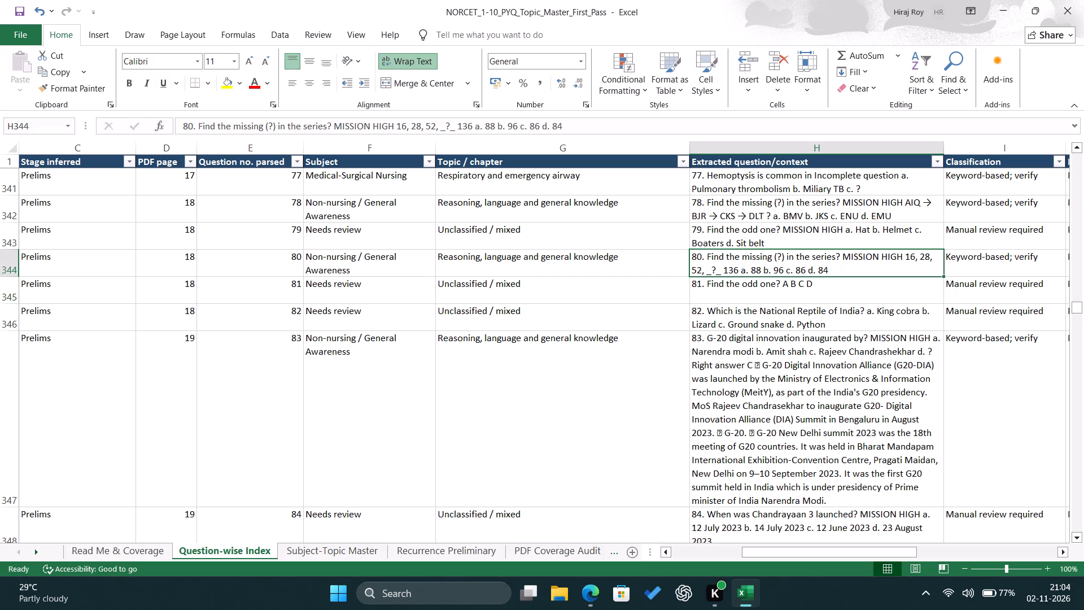
double_click(902, 255)
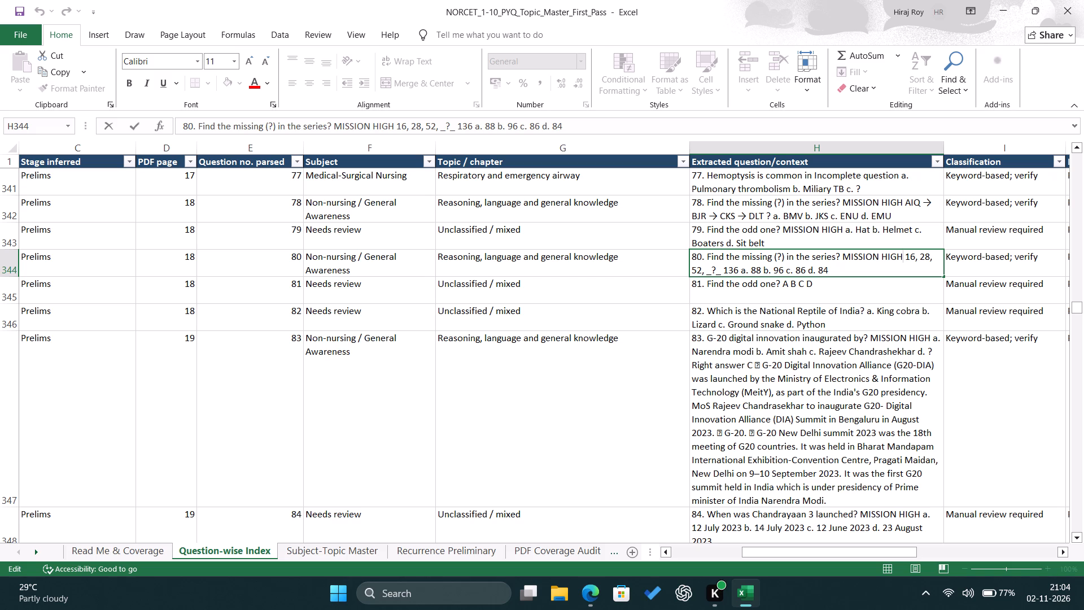
key("BackSpace")
key("BackSpace")
key("BackSpace")
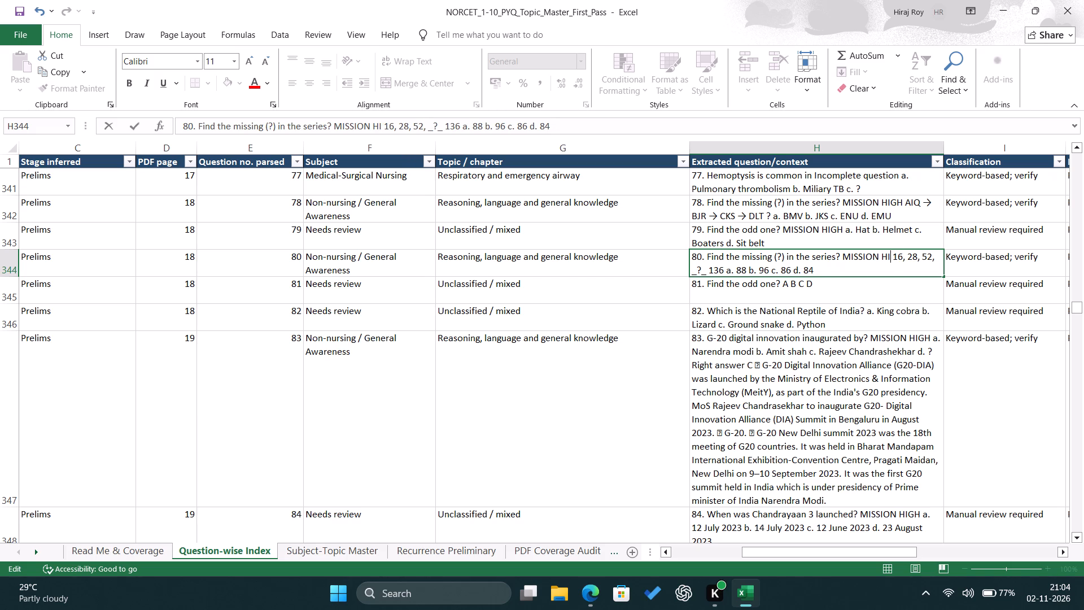
key("BackSpace")
key("BackSpace")
key("BackSpace")
key("BackSpace")
key("BackSpace")
key("BackSpace")
key("BackSpace")
key("BackSpace")
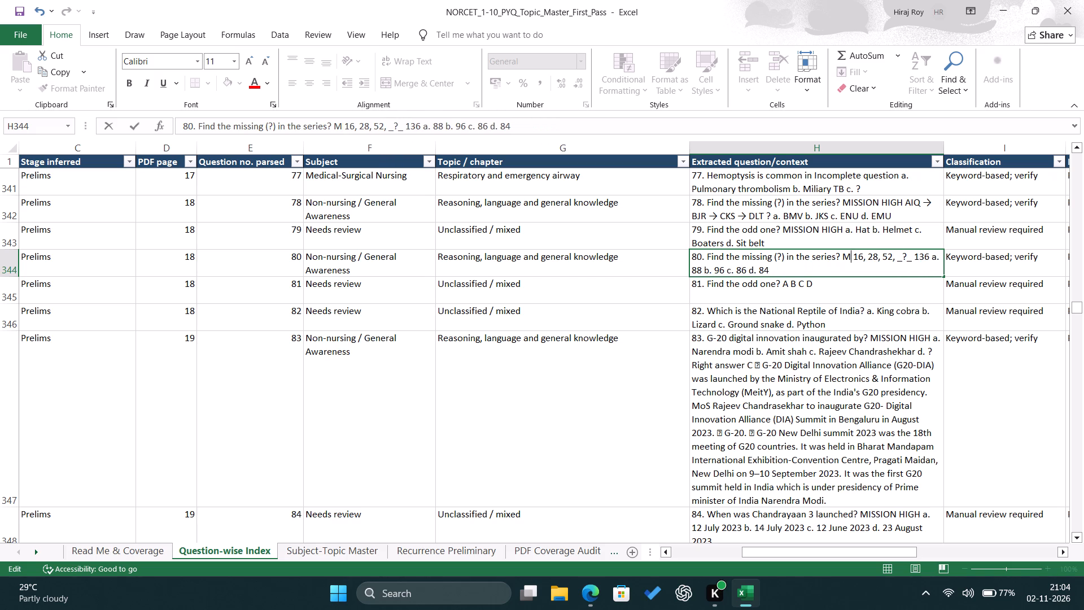
key("BackSpace")
key("BackSpace")
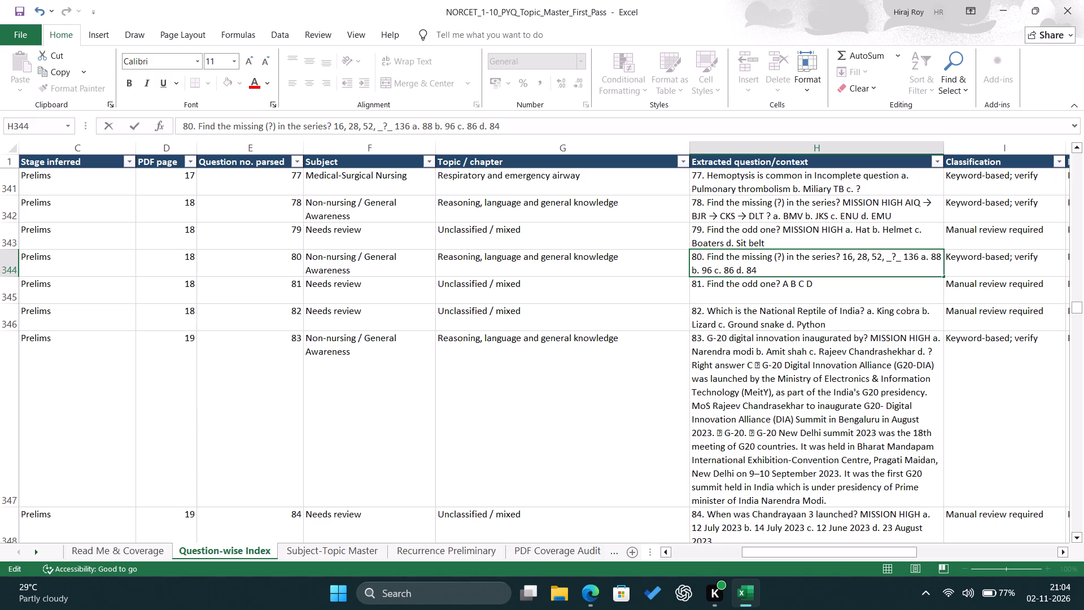
Remove the "MISSION HIGH" before option a in question 79 about the odd one, cell H343, leaving two spaces after "one?".
left_click(839, 228)
double_click(840, 229)
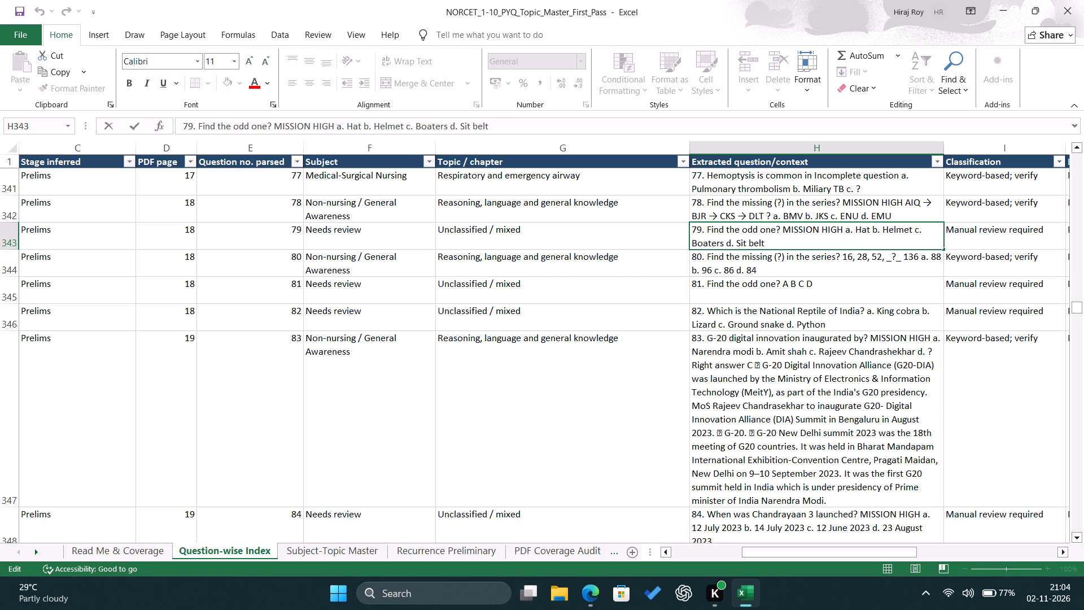
key("Right")
key("BackSpace")
key("BackSpace")
key("BackSpace")
key("BackSpace")
key("BackSpace")
key("BackSpace")
key("BackSpace")
key("BackSpace")
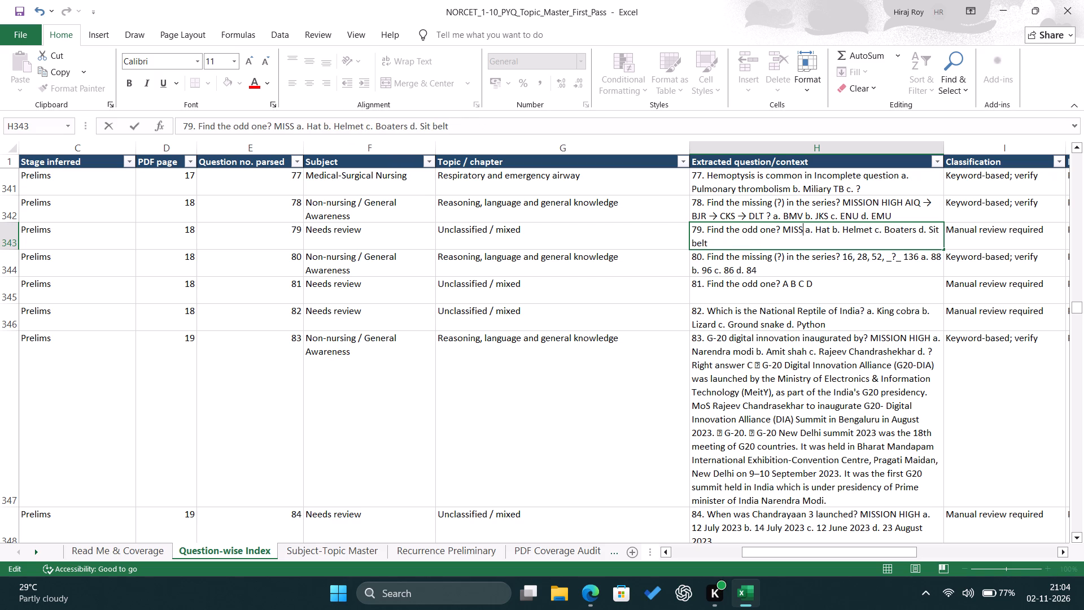
key("BackSpace")
key("BackSpace")
key("BackSpace")
key("BackSpace")
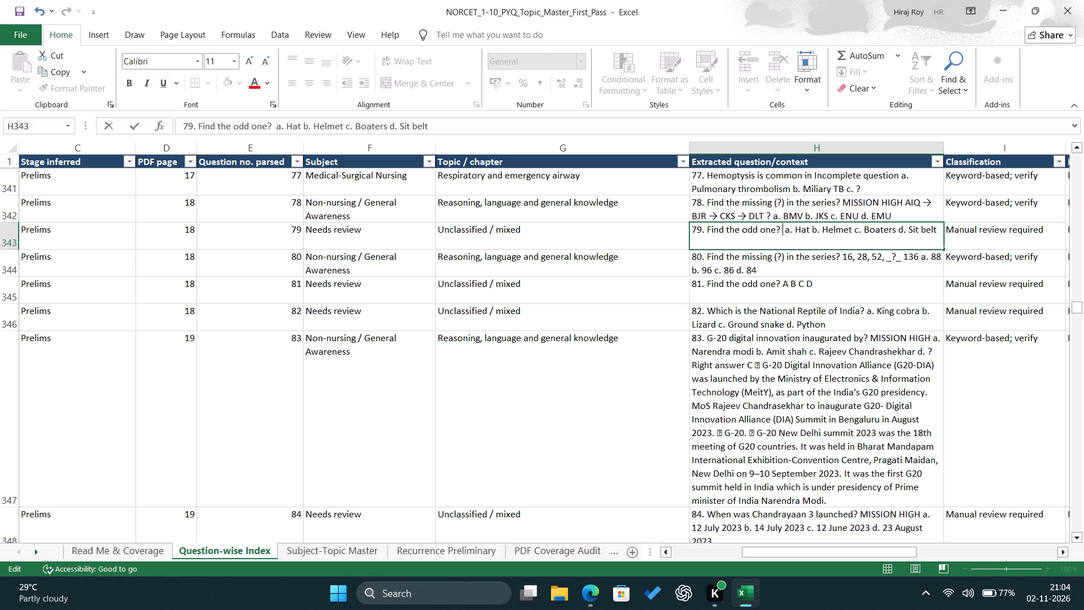
Remove the "MISSION HIGH" before option a in question 73 about the APACHI score, cell H337, keeping one space after "for?".
scroll(753, 270, "up", 1)
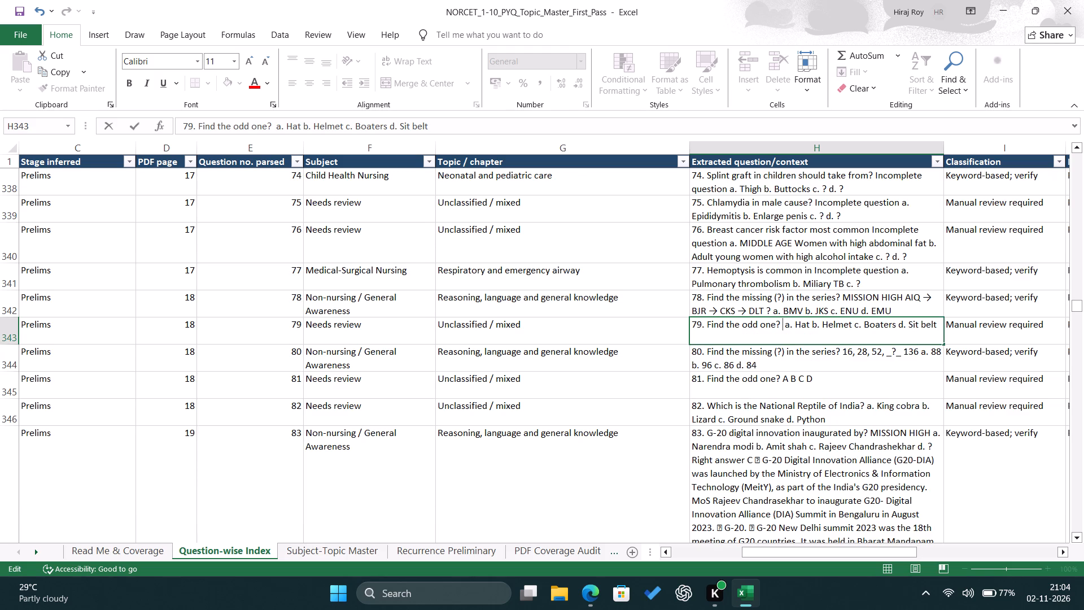
left_click(783, 302)
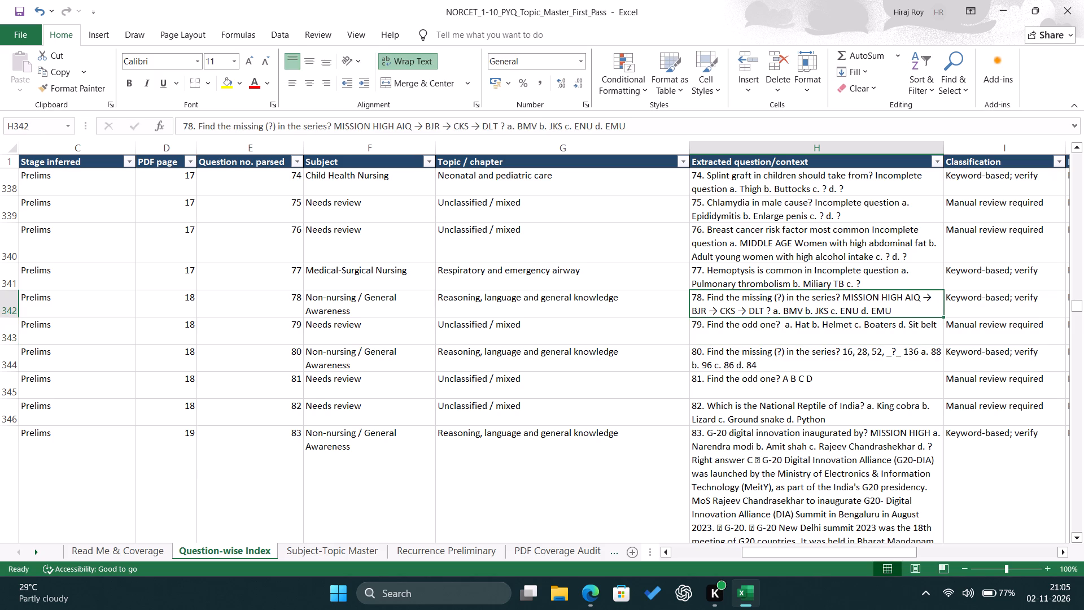
left_click(832, 276)
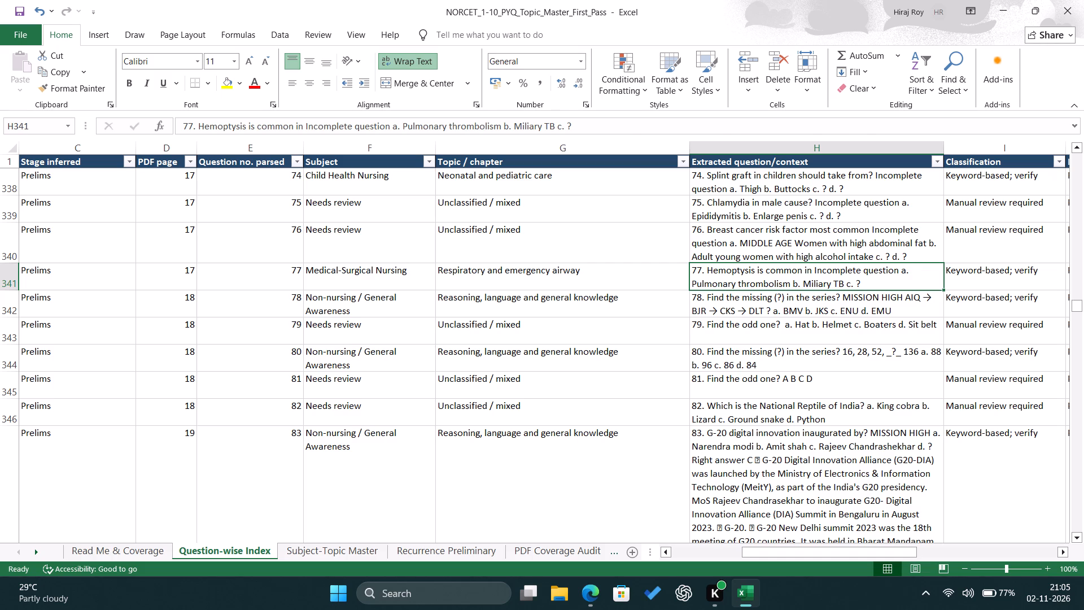
left_click(827, 254)
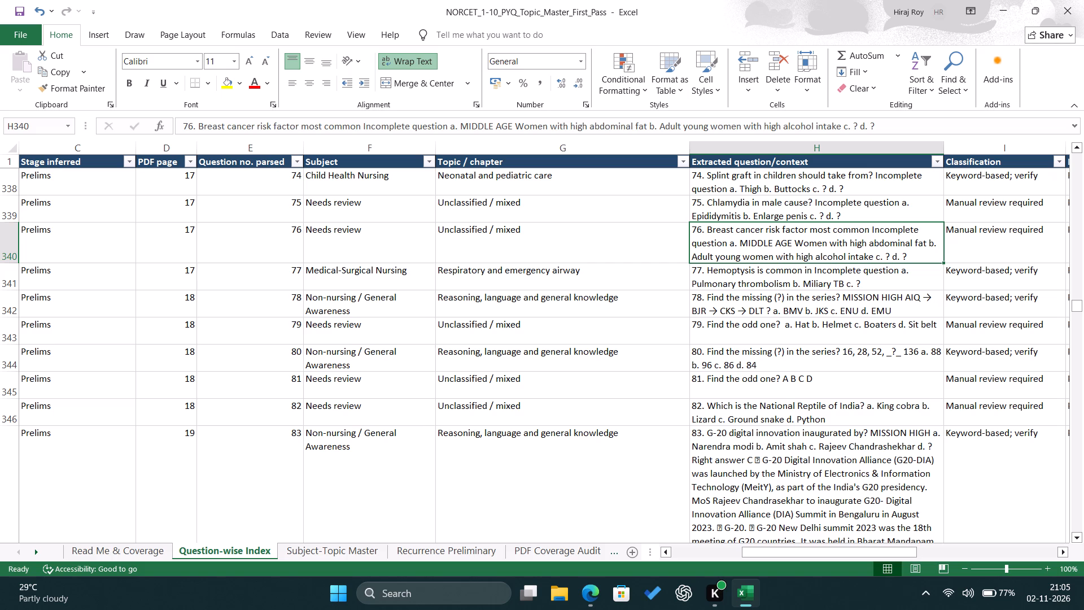
scroll(795, 267, "up", 1)
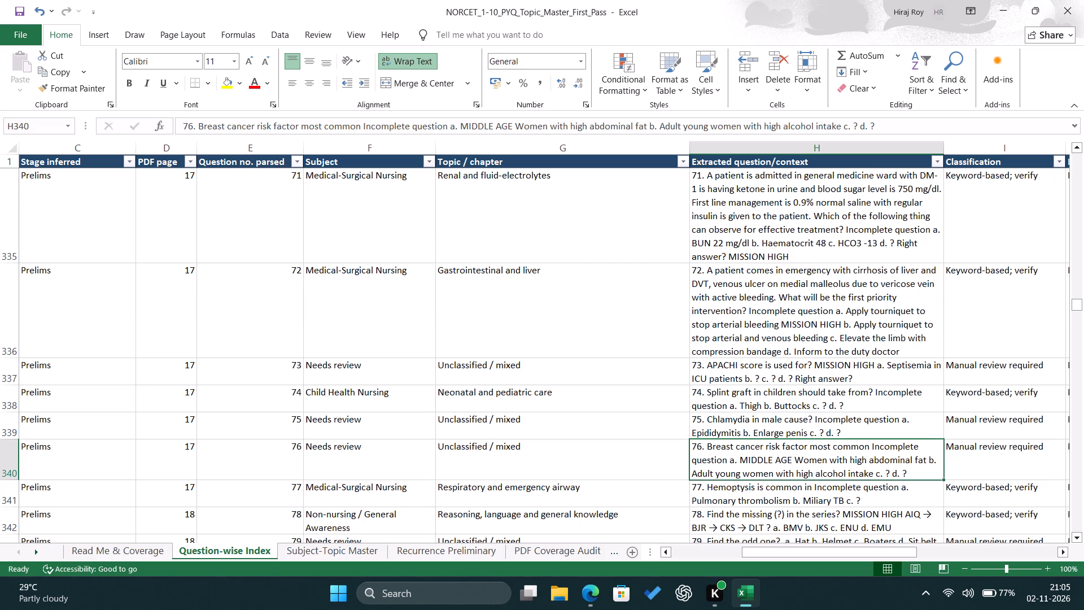
left_click(875, 375)
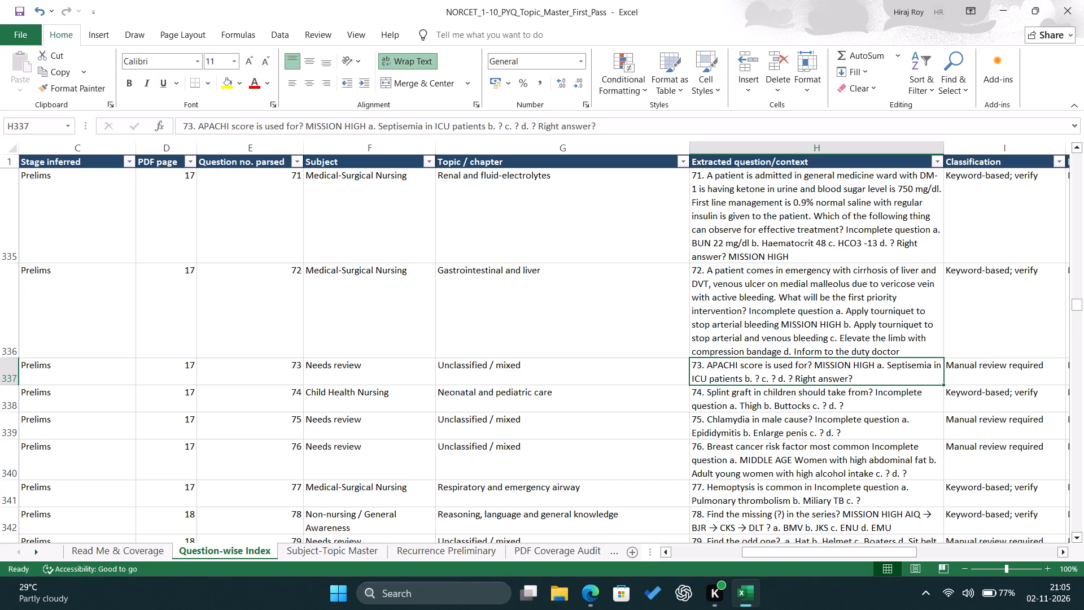
double_click(877, 365)
key("BackSpace")
key("BackSpace")
key("BackSpace")
key("BackSpace")
key("BackSpace")
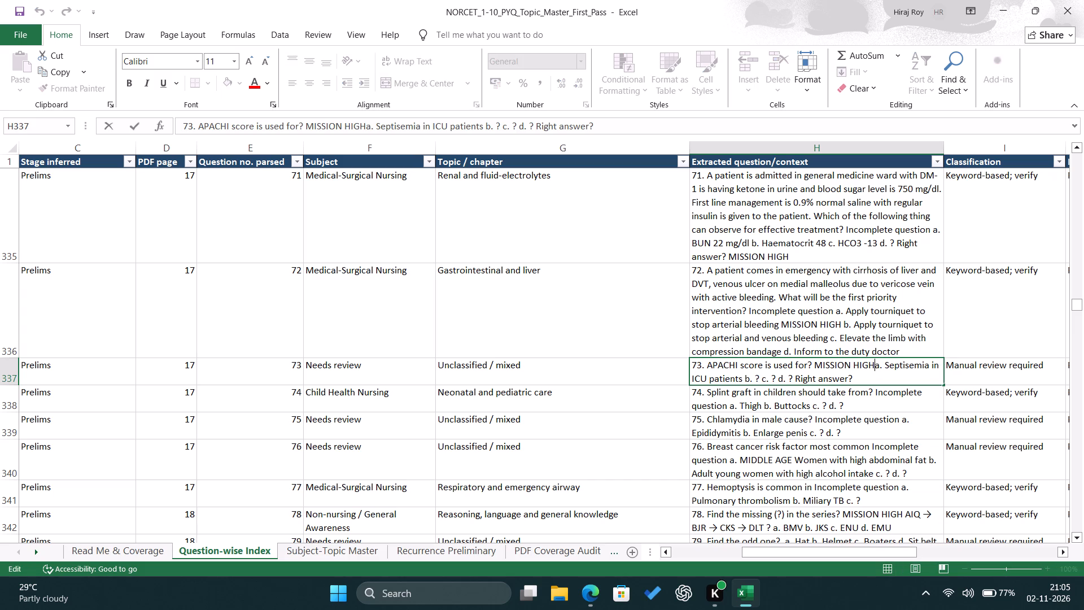
key("BackSpace")
key("BackSpace")
key("BackSpace")
key("BackSpace")
key("BackSpace")
key("BackSpace")
key("BackSpace")
key("BackSpace")
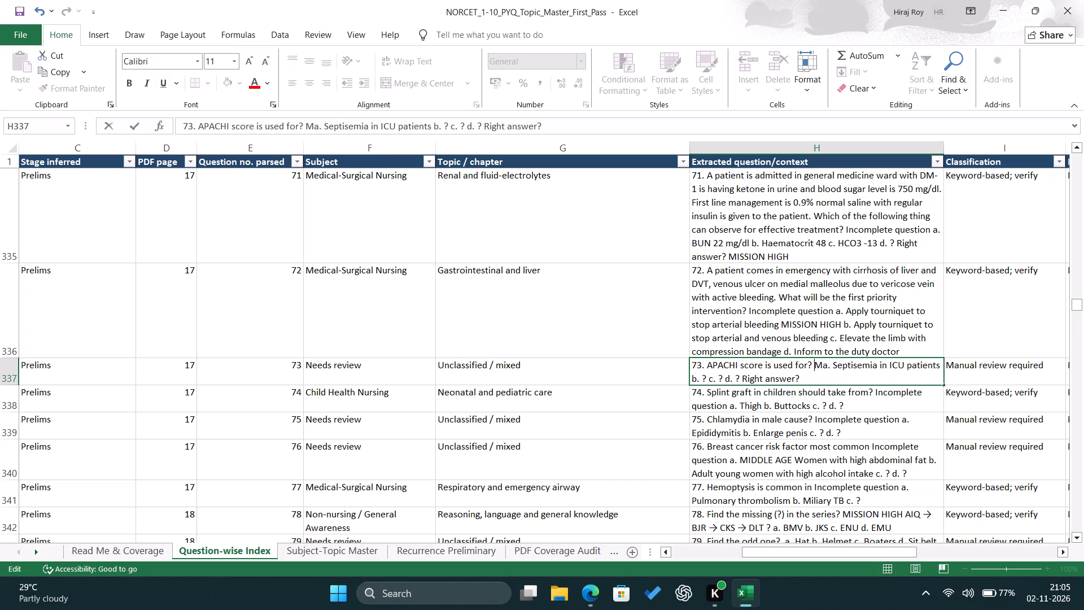
Remove the "MISSION HIGH" before option b in question 72 about cirrhosis and DVT, cell H336, keeping one space after "bleeding".
left_click(818, 326)
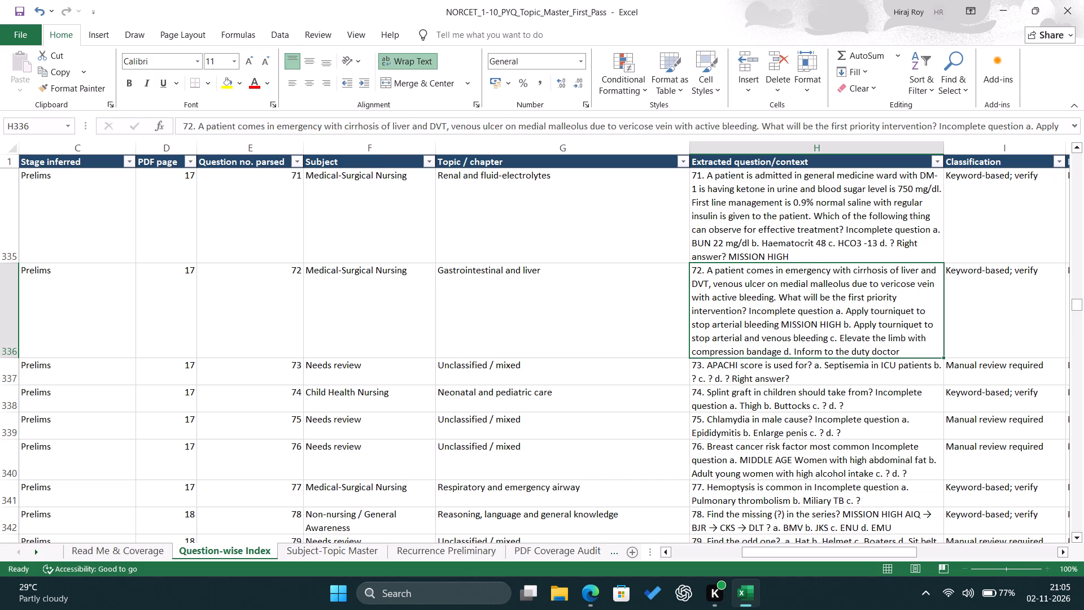
double_click(843, 324)
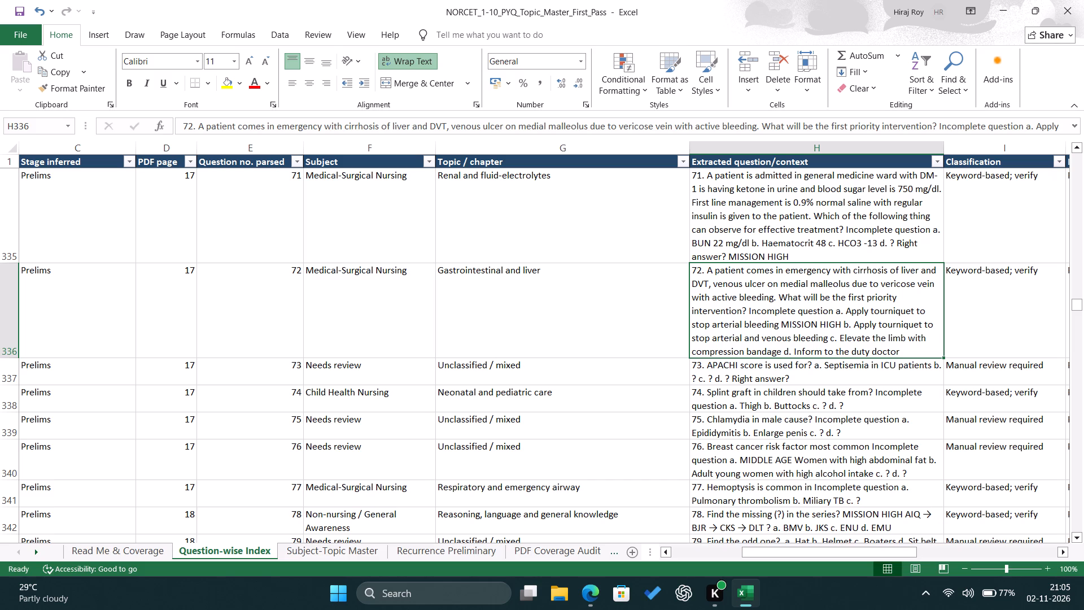
key("BackSpace")
key("BackSpace")
key("BackSpace")
key("BackSpace")
key("BackSpace")
key("BackSpace")
key("BackSpace")
key("BackSpace")
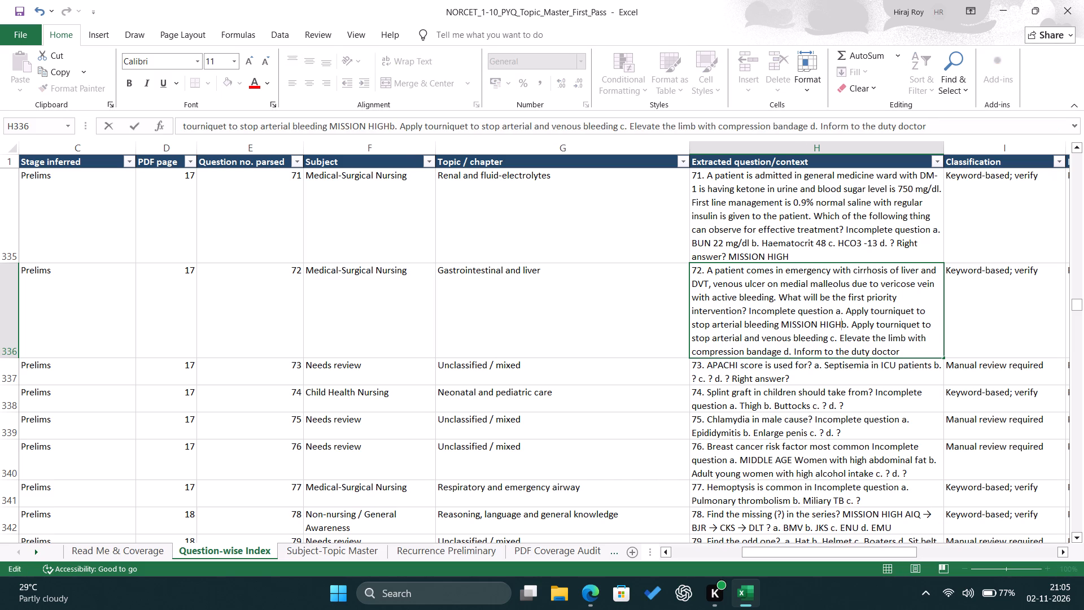
key("BackSpace")
key("BackSpace")
key("BackSpace")
key("BackSpace")
key("BackSpace")
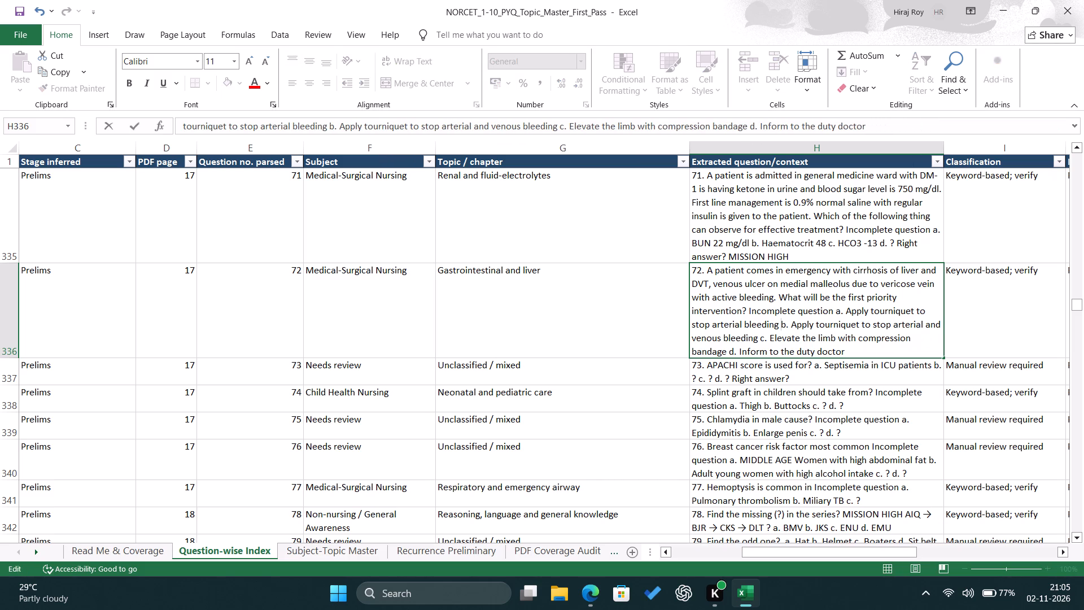
Remove the "MISSION HIGH" at the end of question 71 about the DM-1 patient, cell H335, after "Right answer?".
left_click(793, 250)
double_click(797, 253)
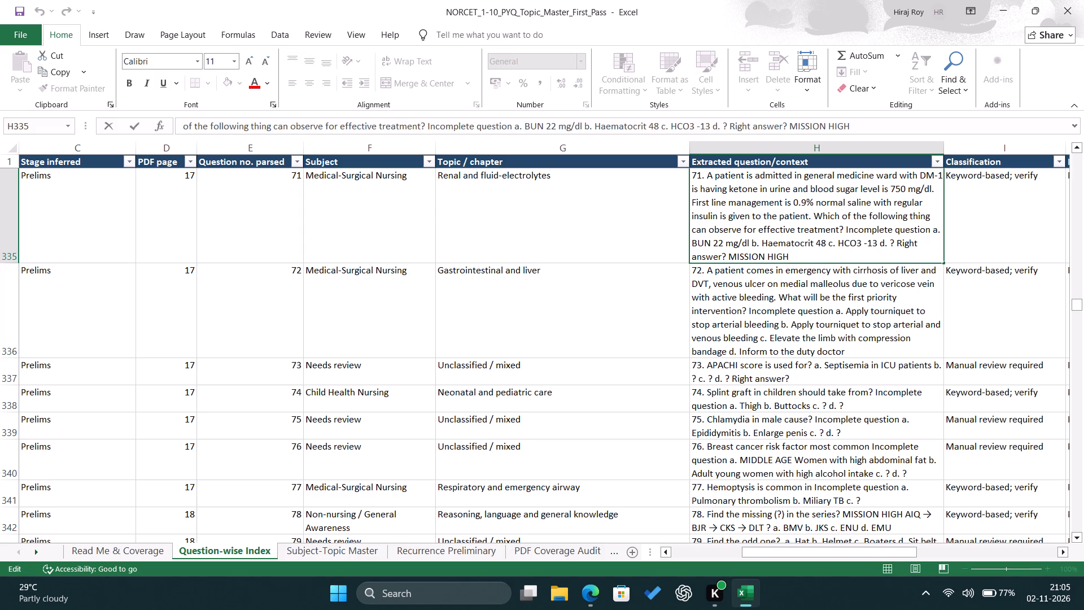
key("BackSpace")
key("BackSpace")
key("BackSpace")
key("BackSpace")
key("BackSpace")
key("BackSpace")
key("BackSpace")
key("BackSpace")
key("BackSpace")
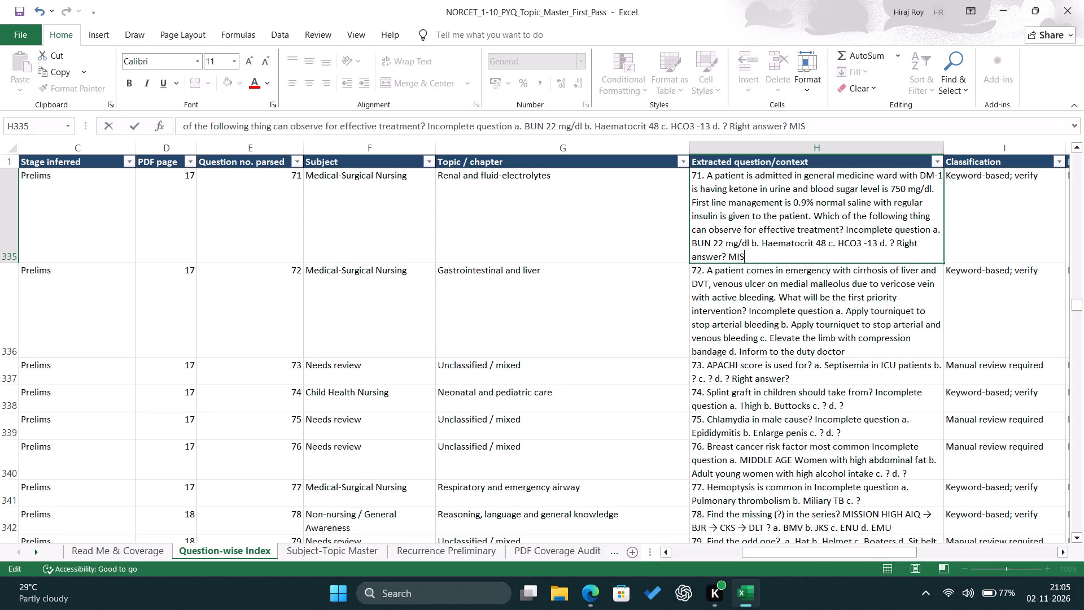
key("BackSpace")
key("BackSpace")
key("BackSpace")
Remove the "MISSION HIGH" before option a in question 70 about clozapine, cell H334, keeping one space after "medication?".
scroll(679, 296, "up", 1)
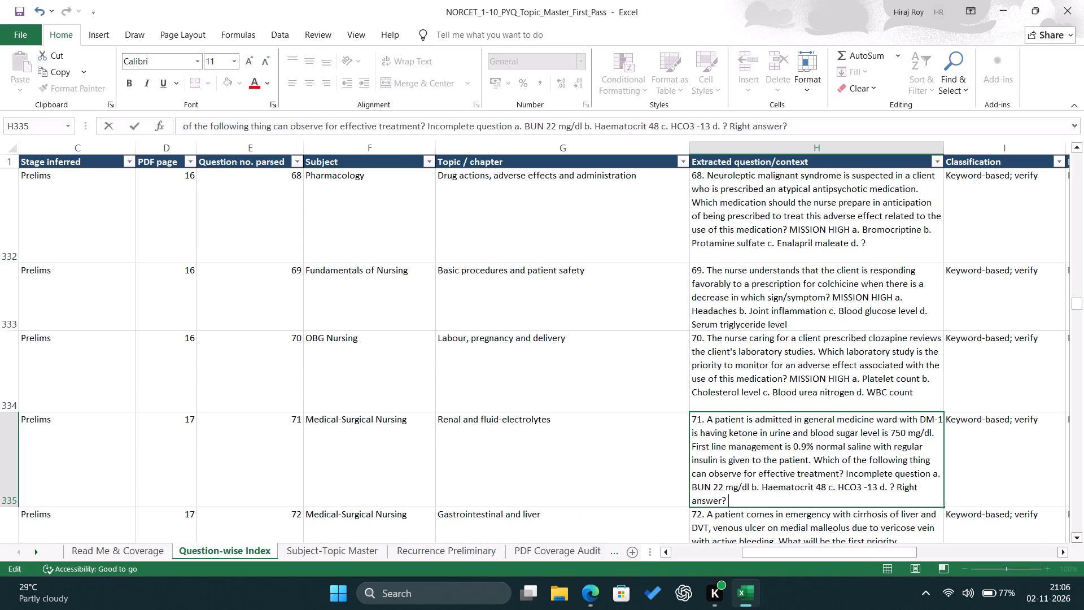
left_click(819, 378)
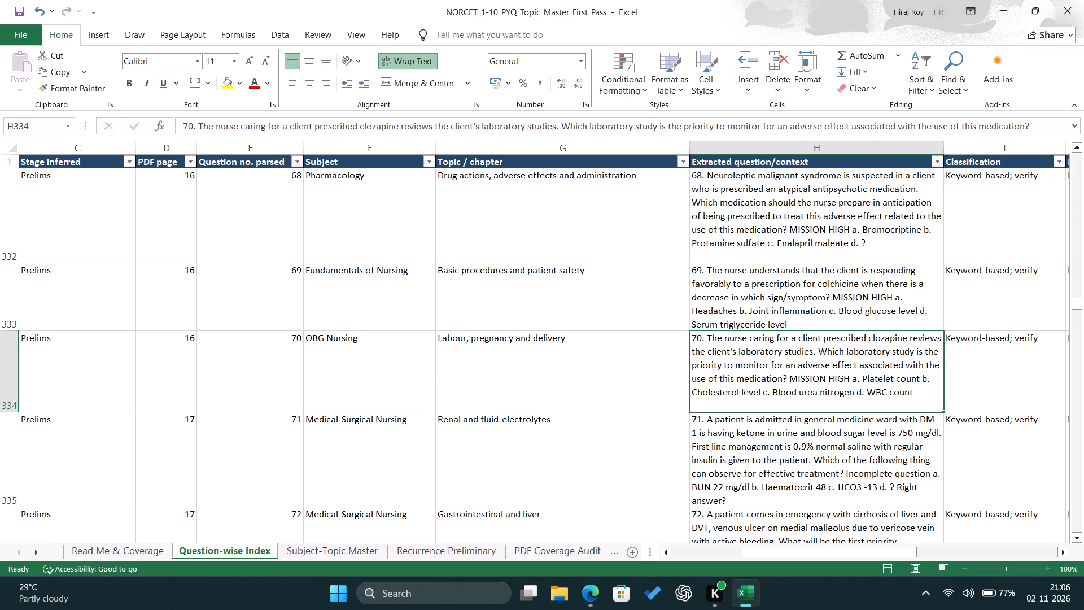
double_click(851, 378)
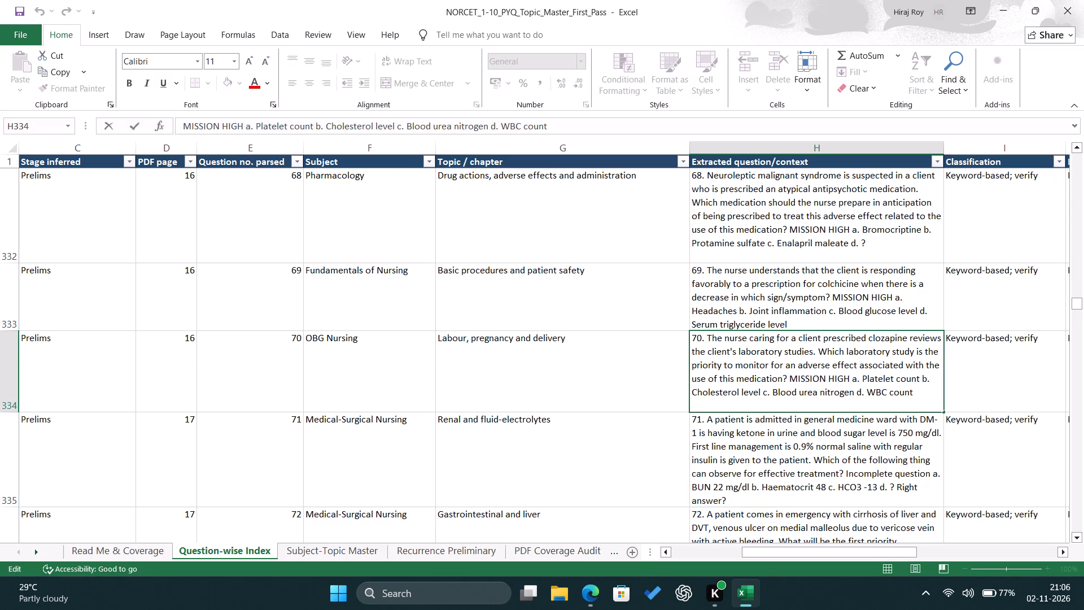
key("BackSpace")
key("BackSpace")
key("BackSpace")
key("BackSpace")
key("BackSpace")
key("BackSpace")
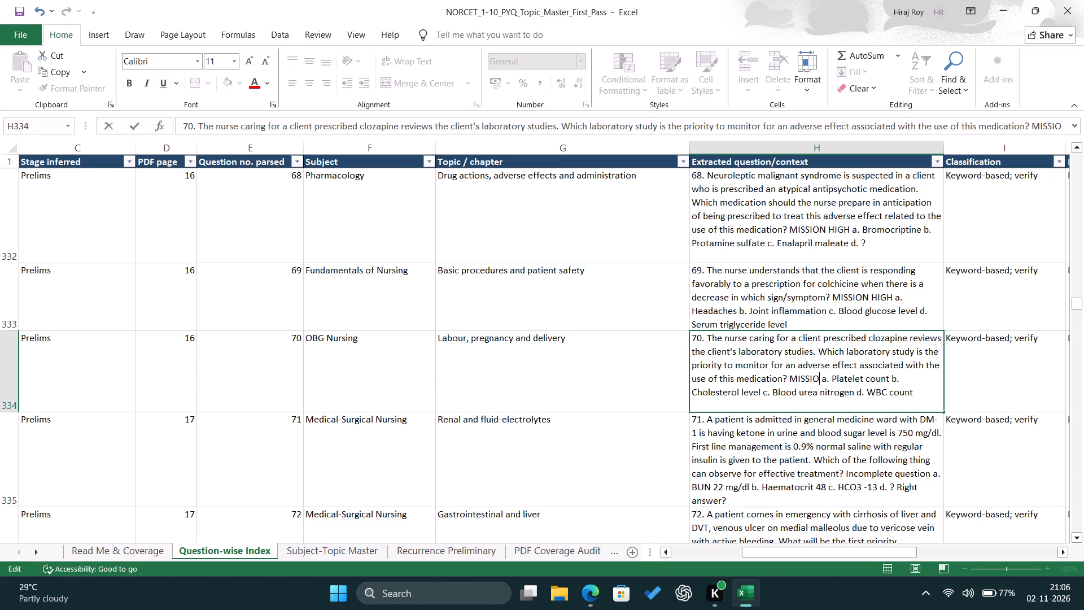
key("BackSpace")
key("BackSpace")
key("BackSpace")
key("BackSpace")
key("BackSpace")
key("BackSpace")
key("BackSpace")
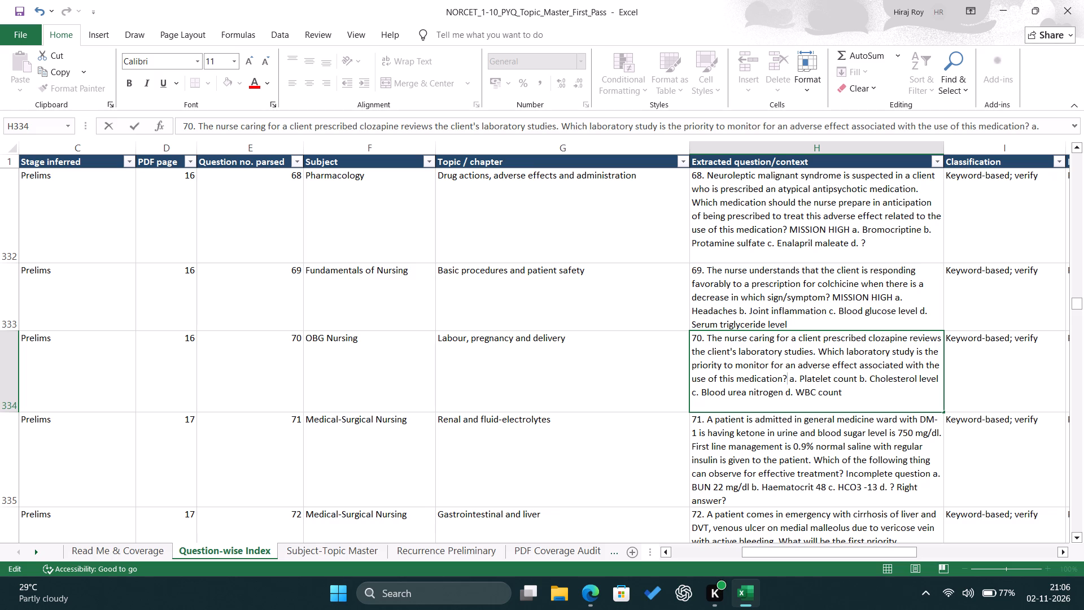
Remove the "MISSION HIGH" before option a in question 69 about colchicine, cell H333, leaving two spaces after "sign/symptom?".
left_click(842, 320)
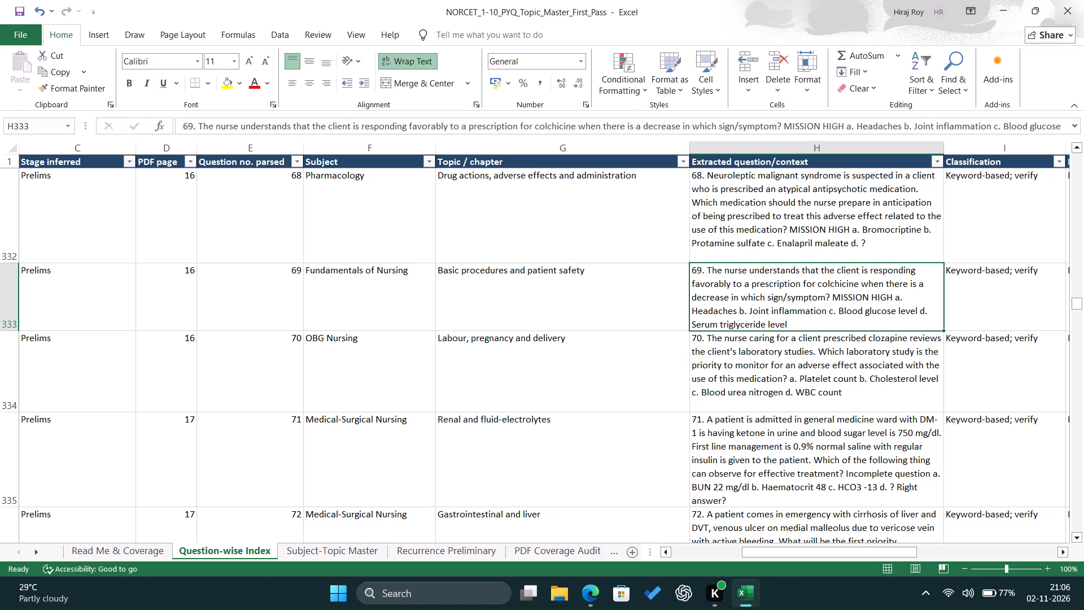
double_click(891, 294)
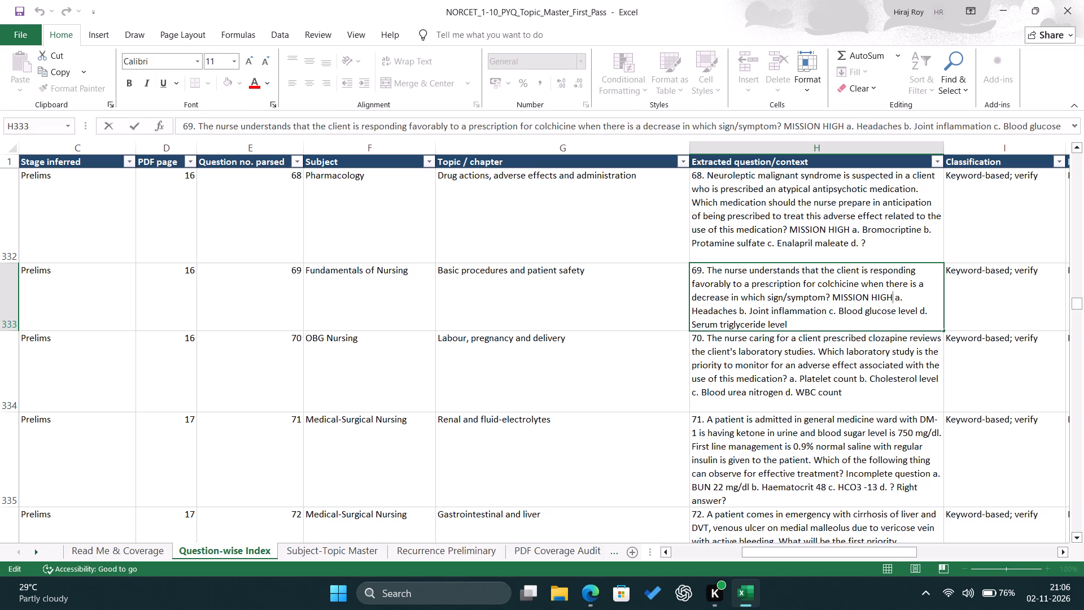
key("BackSpace")
key("BackSpace")
key("BackSpace")
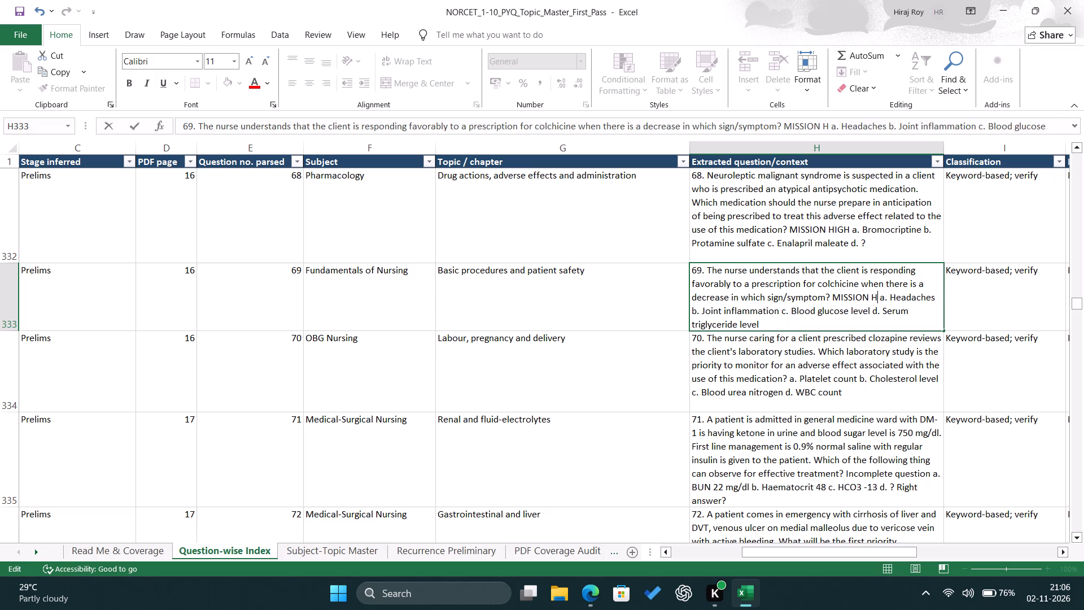
key("BackSpace")
key("BackSpace")
key("BackSpace")
key("BackSpace")
key("BackSpace")
key("BackSpace")
key("BackSpace")
key("BackSpace")
key("BackSpace")
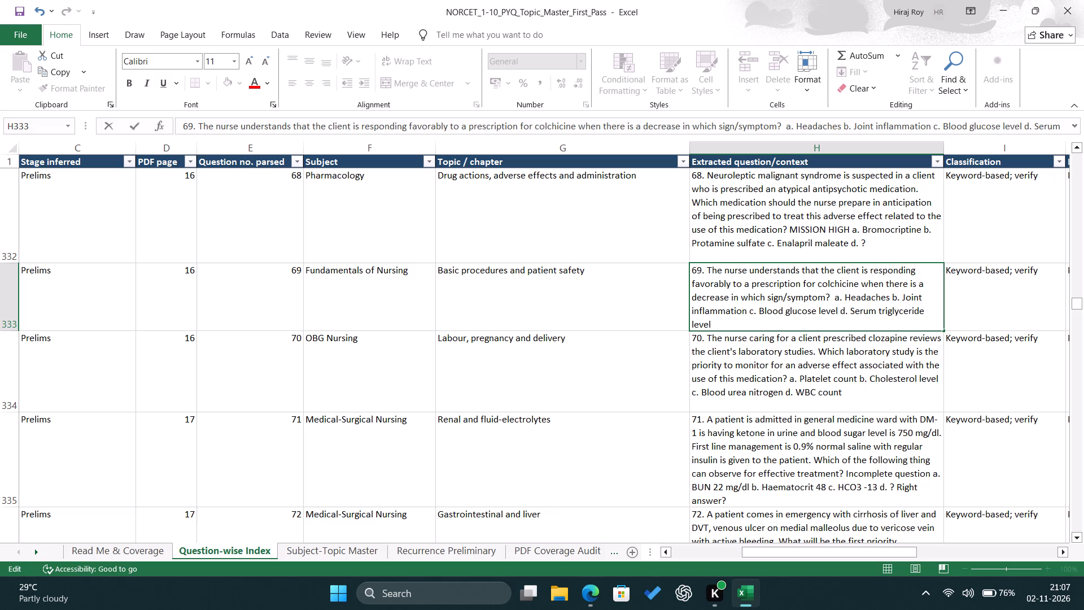
left_click(867, 298)
Remove the "MISSION HIGH" before option a in question 68 about neuroleptic malignant syndrome, cell H332, keeping one space after "medication?".
scroll(867, 303, "up", 1)
left_click(853, 416)
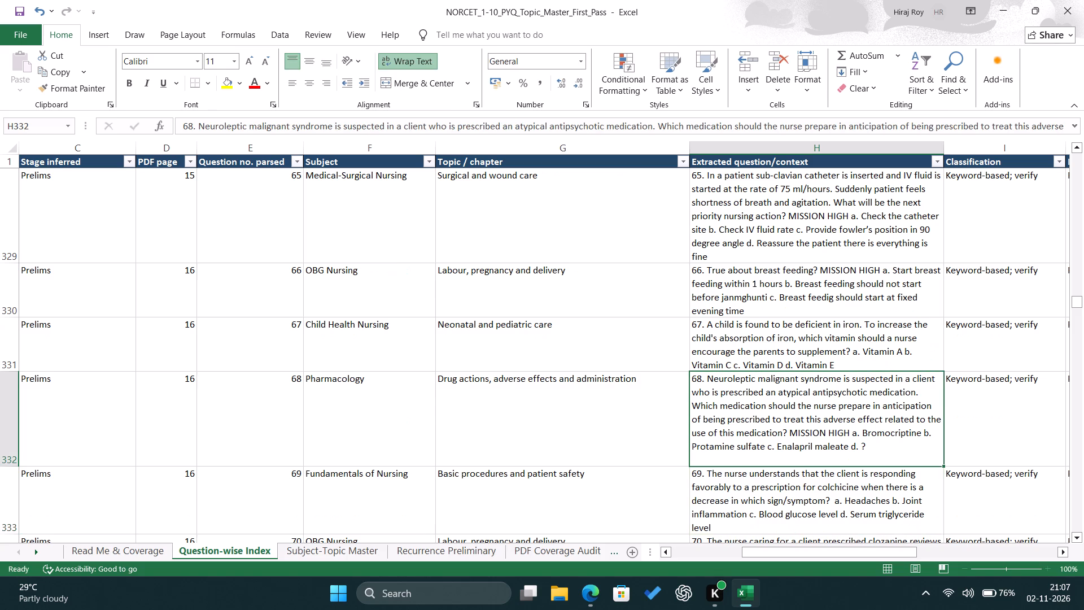
double_click(851, 436)
key("BackSpace")
key("BackSpace")
key("BackSpace")
key("BackSpace")
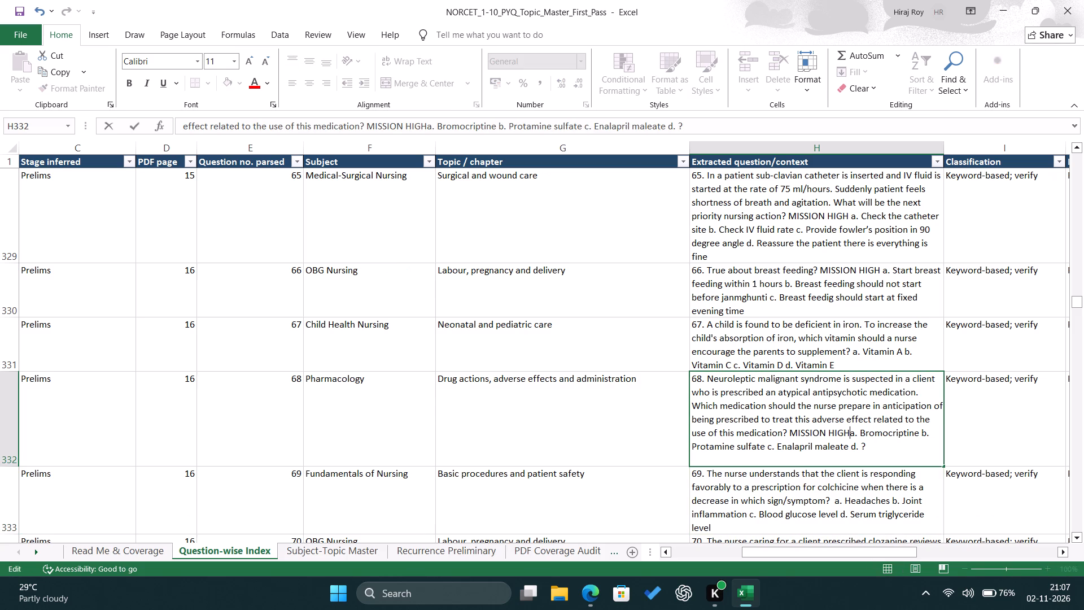
key("BackSpace")
key("BackSpace")
key("BackSpace")
key("BackSpace")
key("BackSpace")
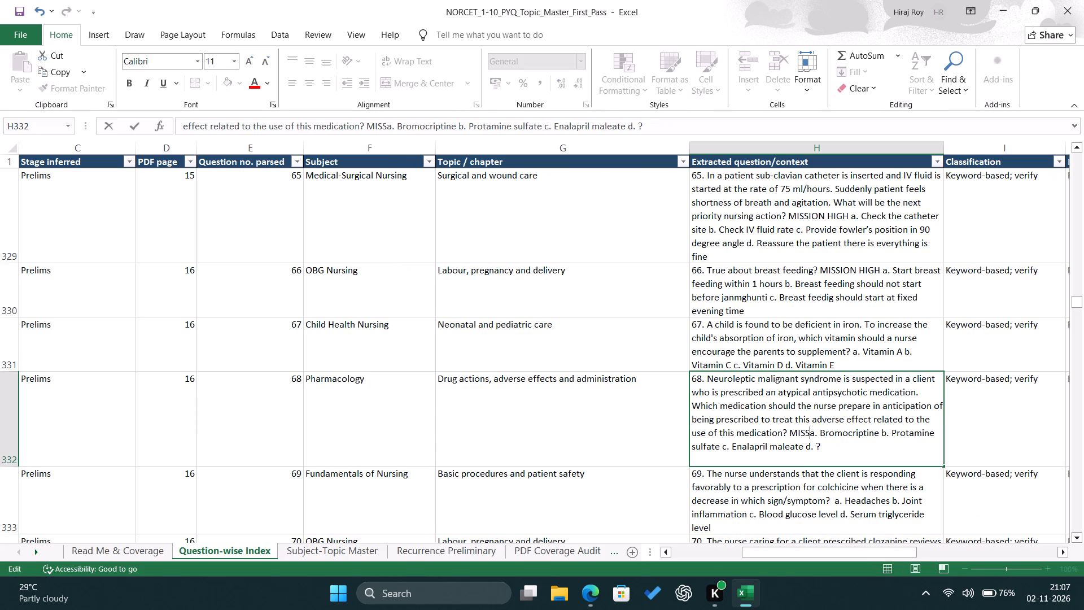
key("BackSpace")
key("BackSpace")
key("BackSpace")
key("BackSpace")
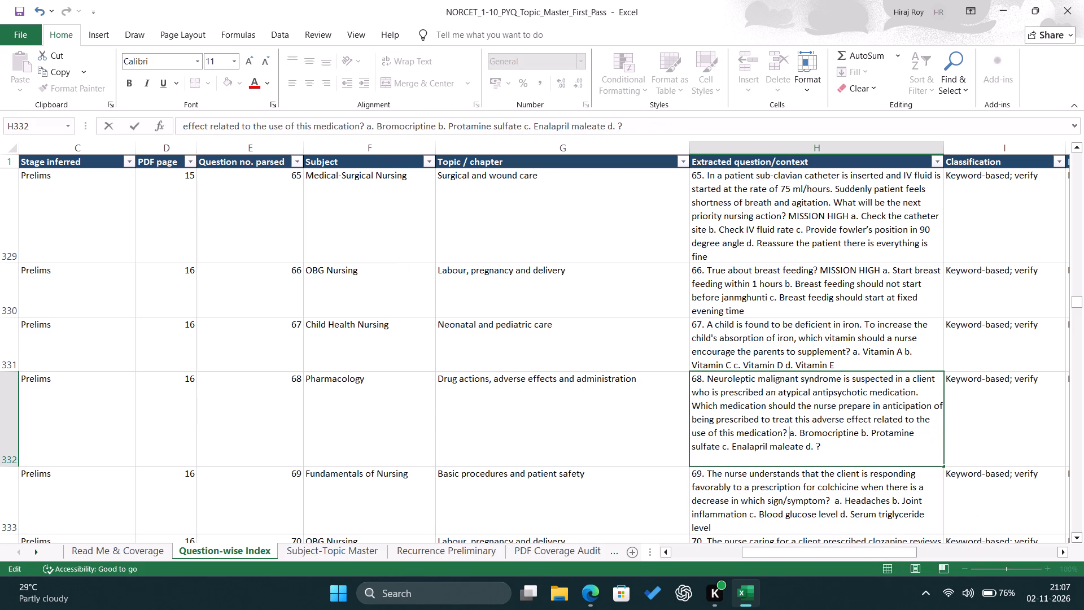
left_click(841, 365)
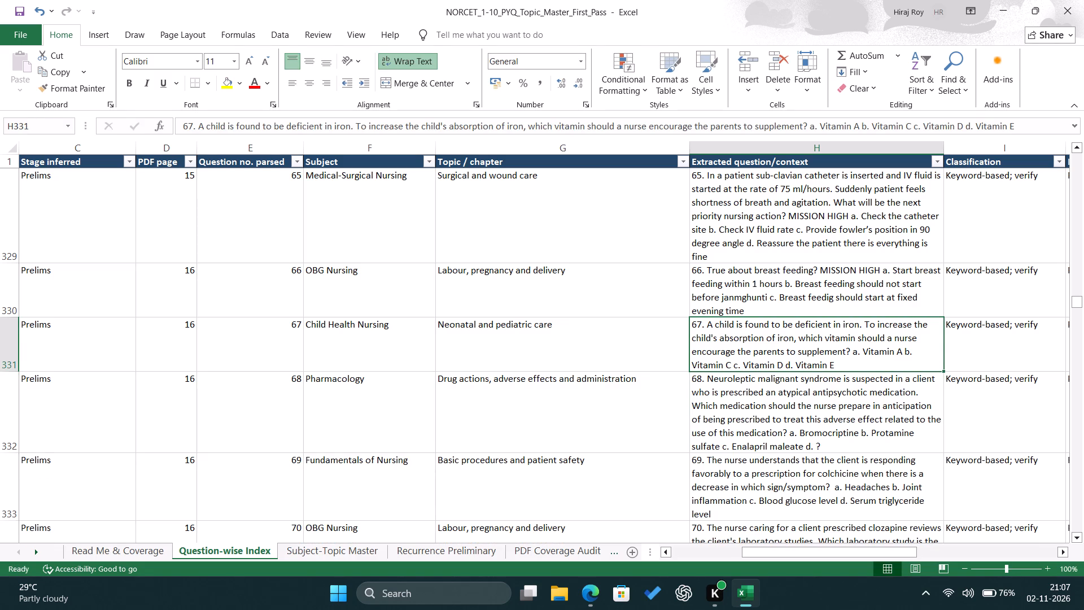
Remove the "MISSION HIGH" before option a in question 66 about breast feeding, cell H330, keeping one space after "feeding?".
scroll(826, 361, "up", 1)
left_click(873, 411)
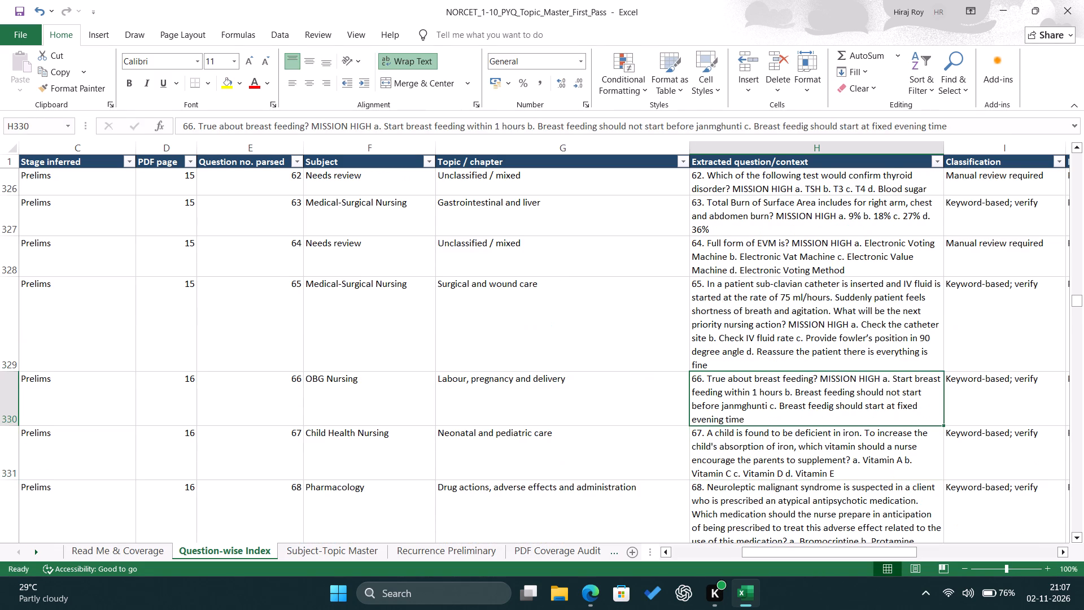
double_click(880, 374)
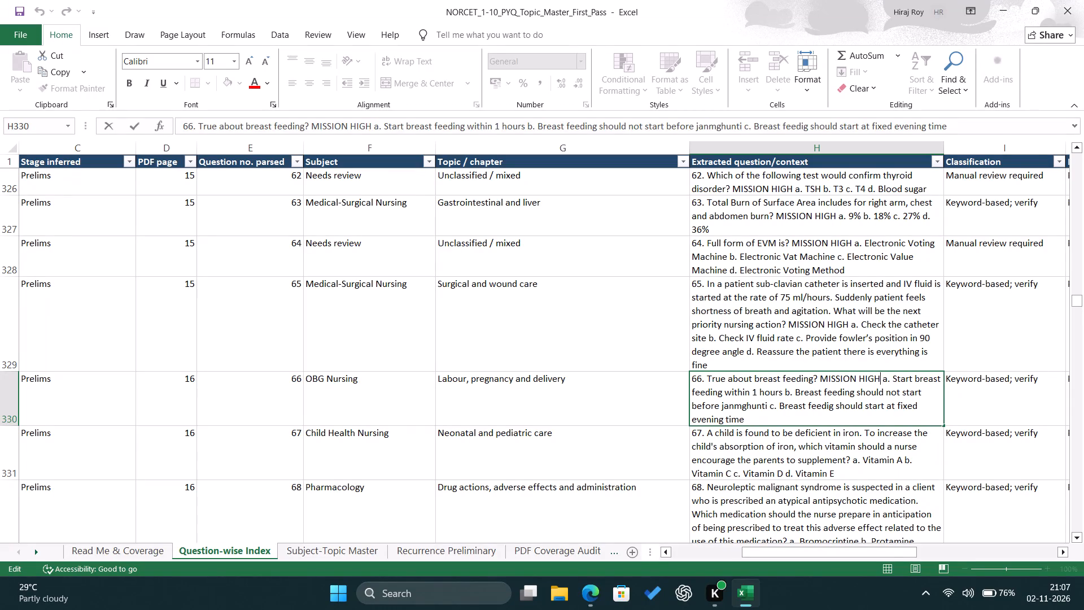
key("BackSpace")
key("BackSpace")
key("BackSpace")
key("BackSpace")
key("BackSpace")
key("BackSpace")
key("BackSpace")
key("BackSpace")
key("BackSpace")
key("BackSpace")
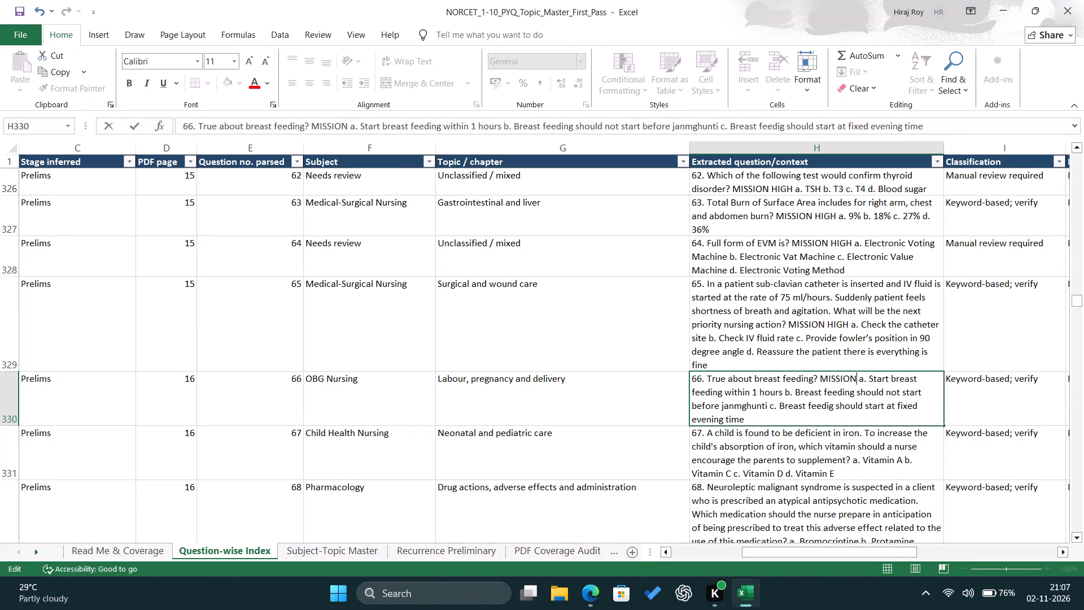
key("BackSpace")
key("BackSpace")
key("BackSpace")
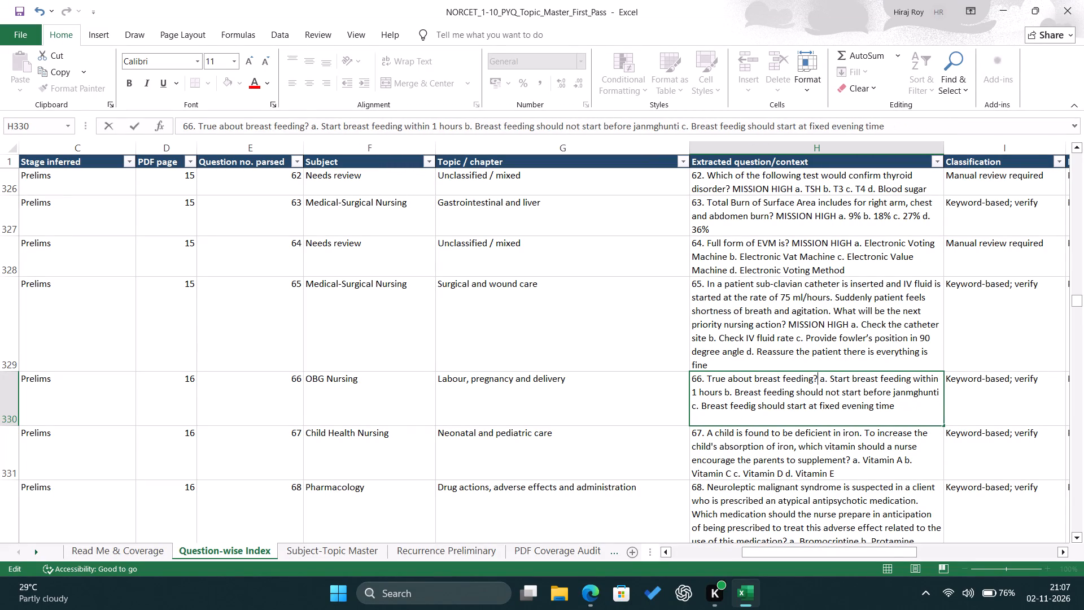
left_click(838, 351)
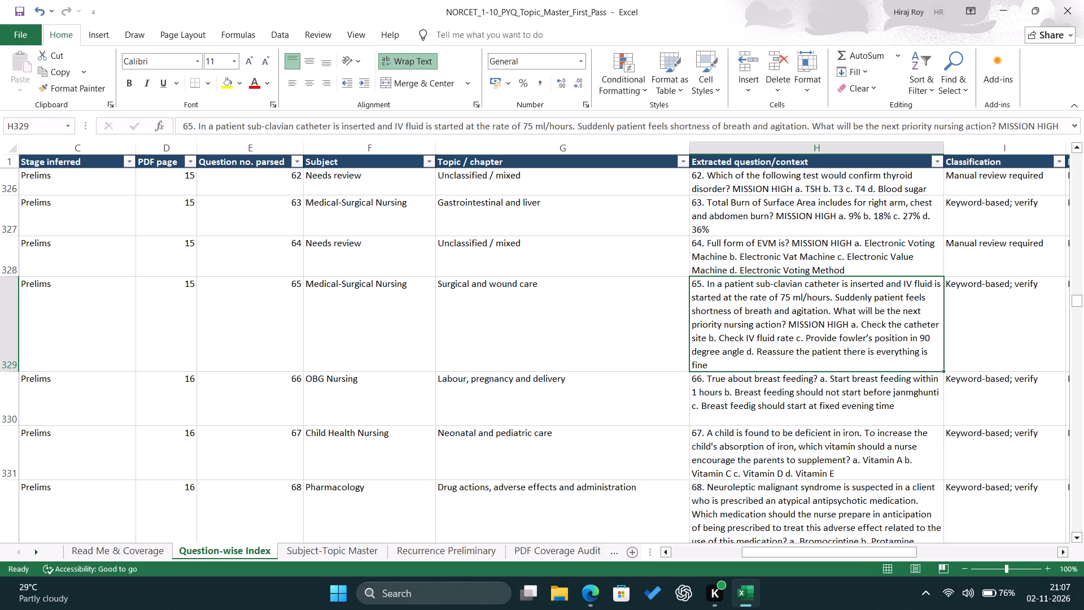
Remove the "MISSION HIGH" before option a in question 65 about the sub-clavian catheter, cell H329, keeping one space after "action?".
double_click(853, 326)
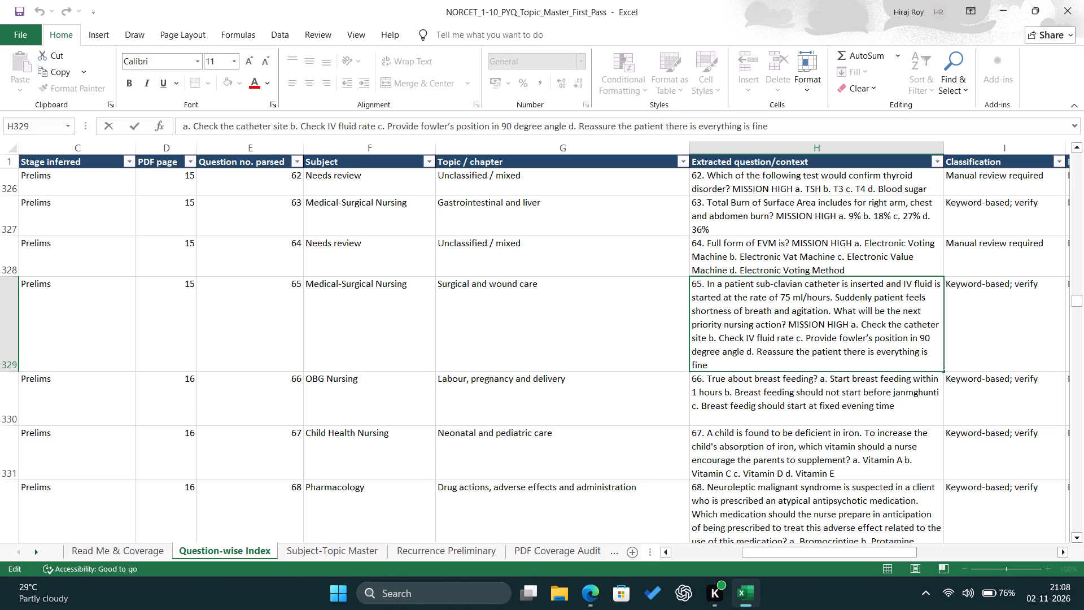
key("BackSpace")
key("BackSpace")
key("BackSpace")
key("BackSpace")
key("BackSpace")
key("BackSpace")
key("BackSpace")
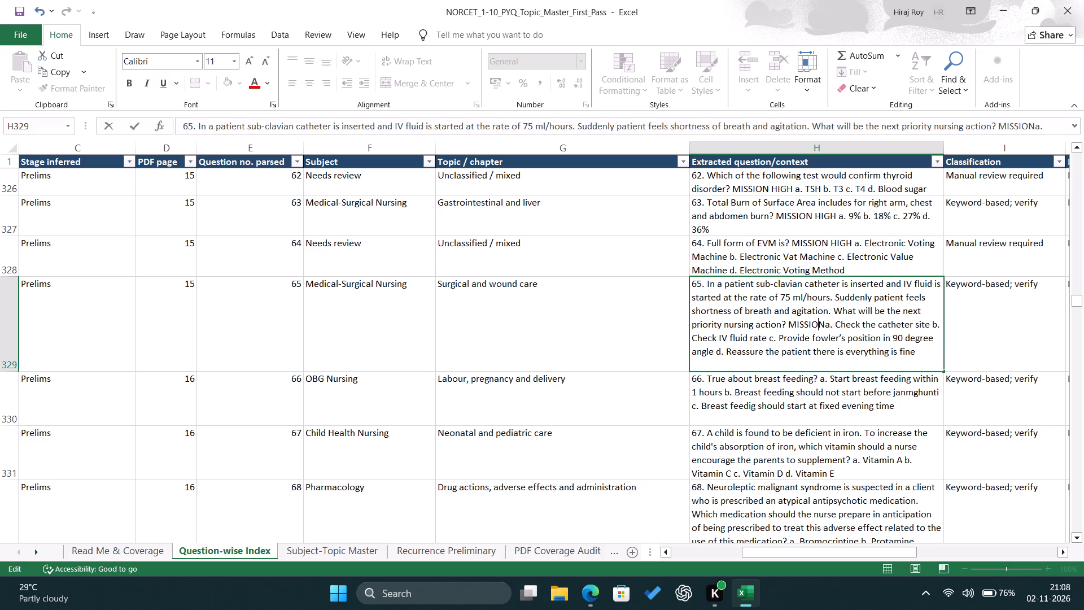
key("BackSpace")
key("BackSpace")
key("BackSpace")
key("BackSpace")
key("BackSpace")
key("BackSpace")
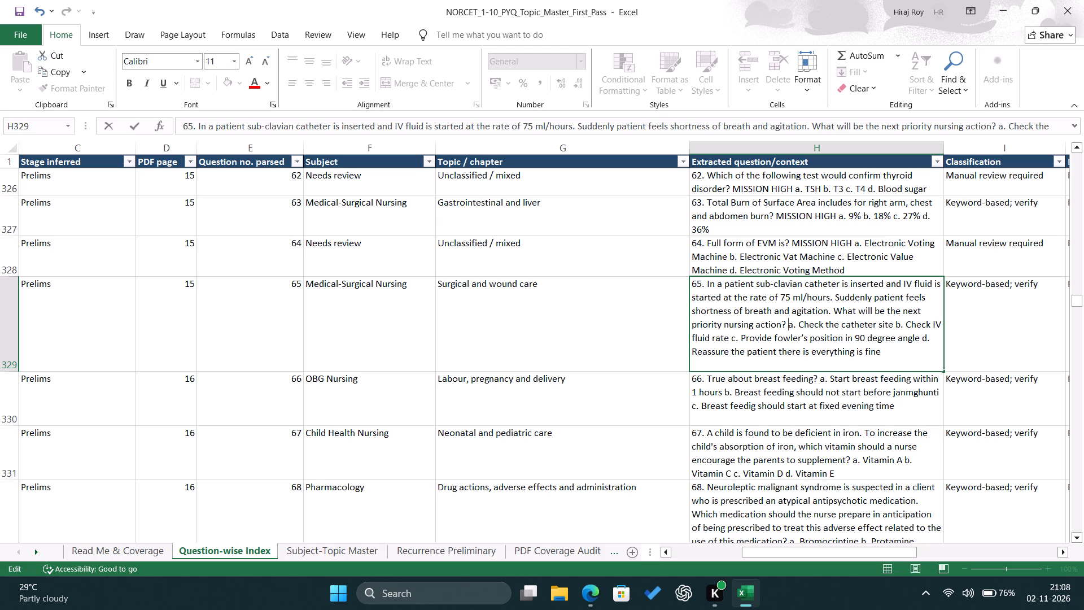
Remove the "MISSION HIGH" before option a in question 64 about the full form of EVM, cell H328, keeping one space after "is?".
scroll(808, 383, "up", 1)
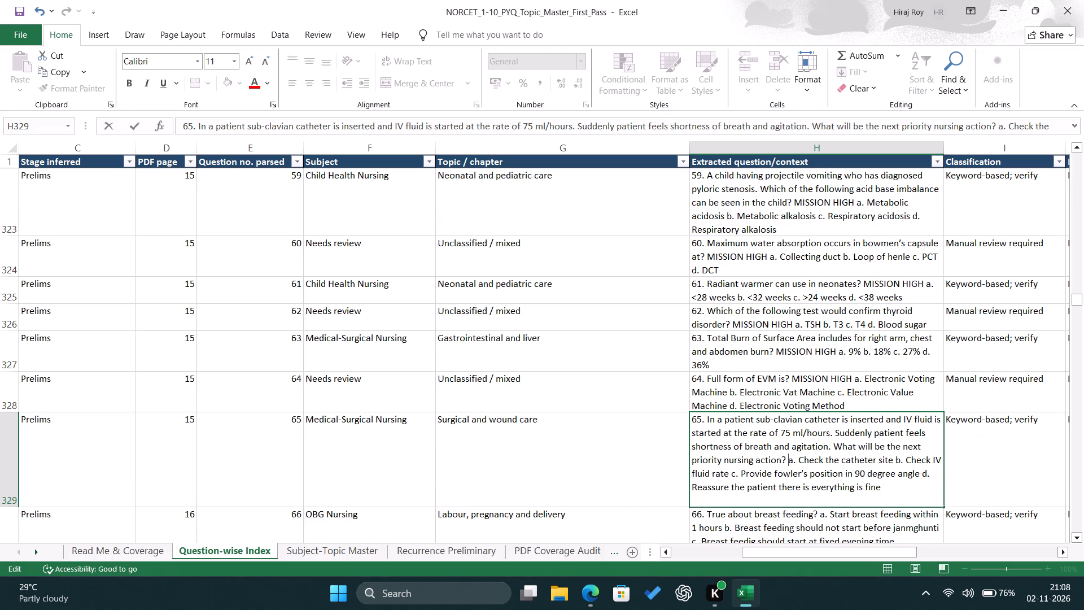
left_click(839, 386)
double_click(855, 378)
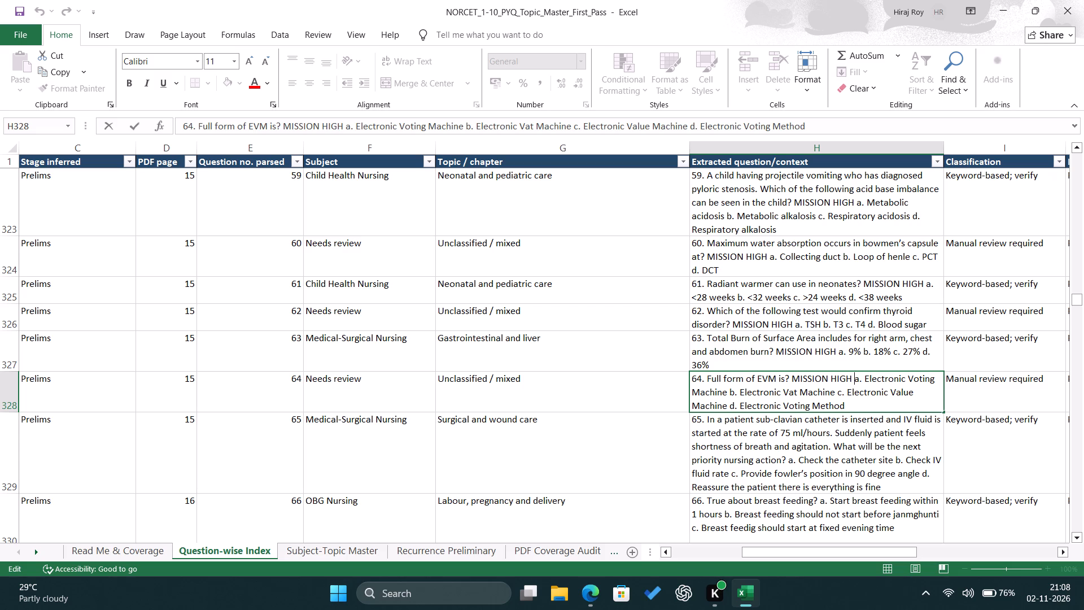
key("BackSpace")
key("BackSpace")
key("BackSpace")
key("BackSpace")
key("BackSpace")
key("BackSpace")
key("BackSpace")
key("BackSpace")
key("BackSpace")
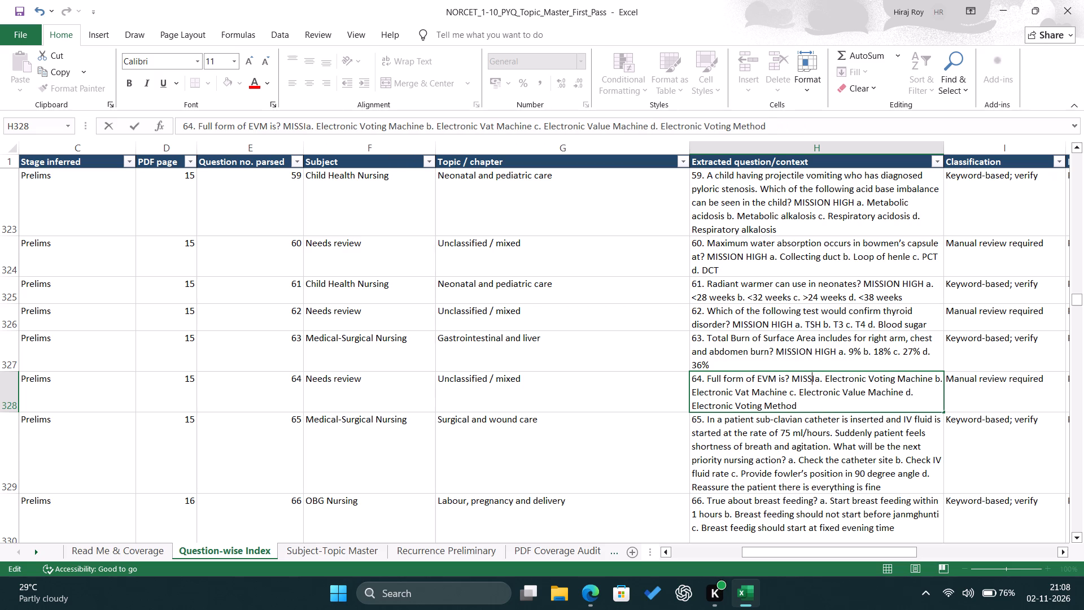
key("BackSpace")
key("BackSpace")
key("BackSpace")
key("BackSpace")
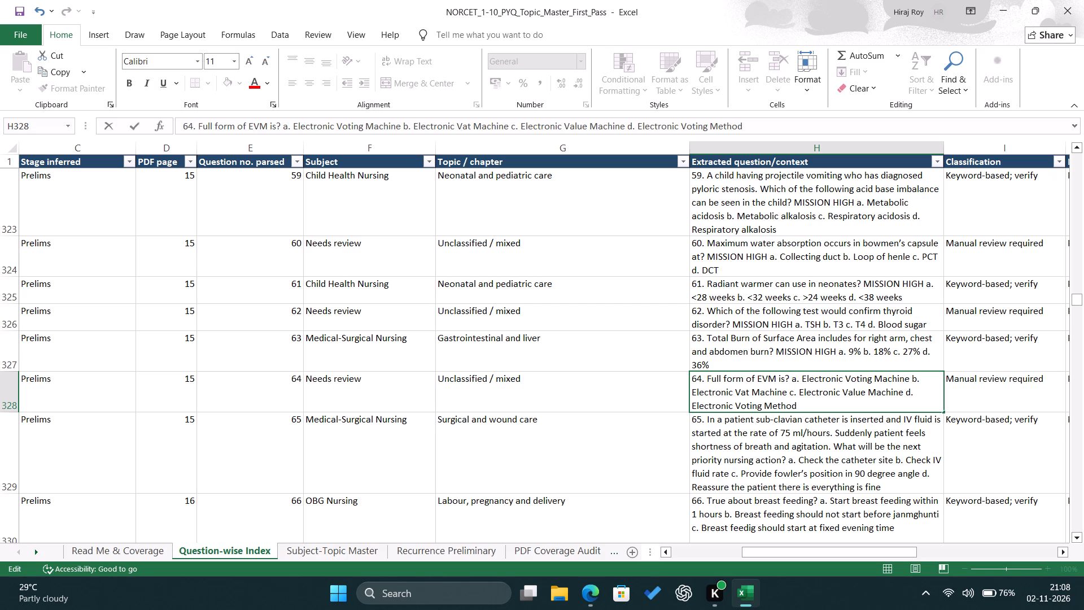
Remove the "MISSION HIGH" before option a in question 63 about burn surface area, cell H327, keeping one space after "burn?".
left_click(760, 363)
double_click(841, 352)
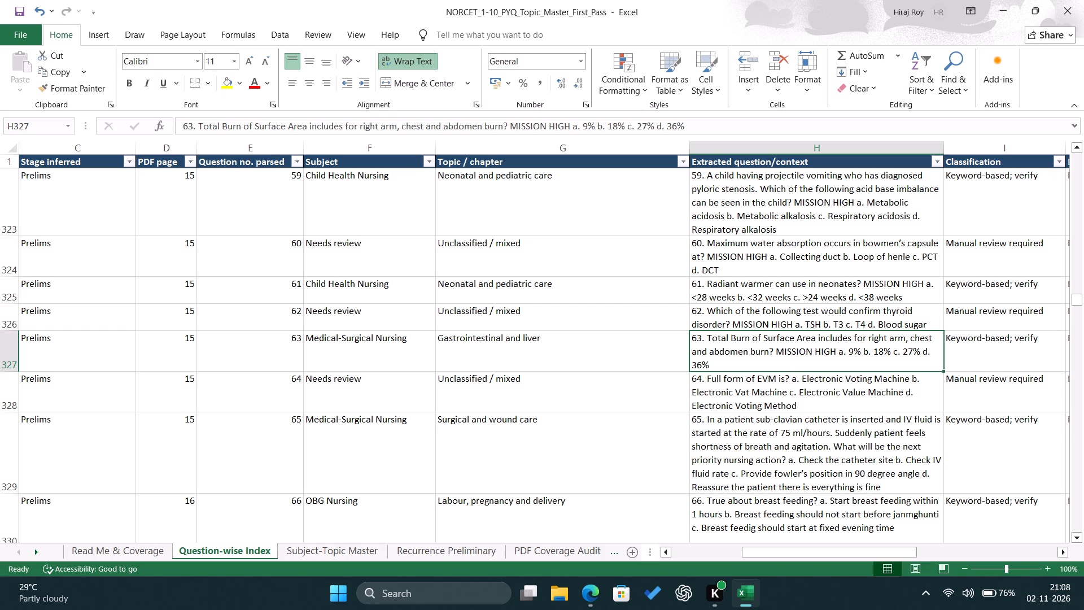
key("Left")
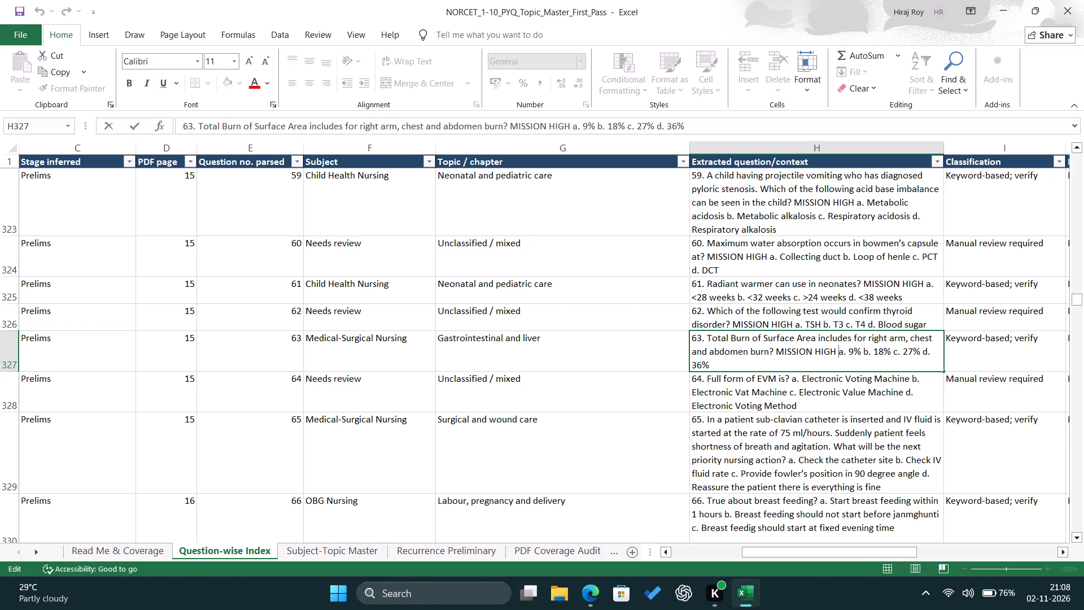
key("BackSpace")
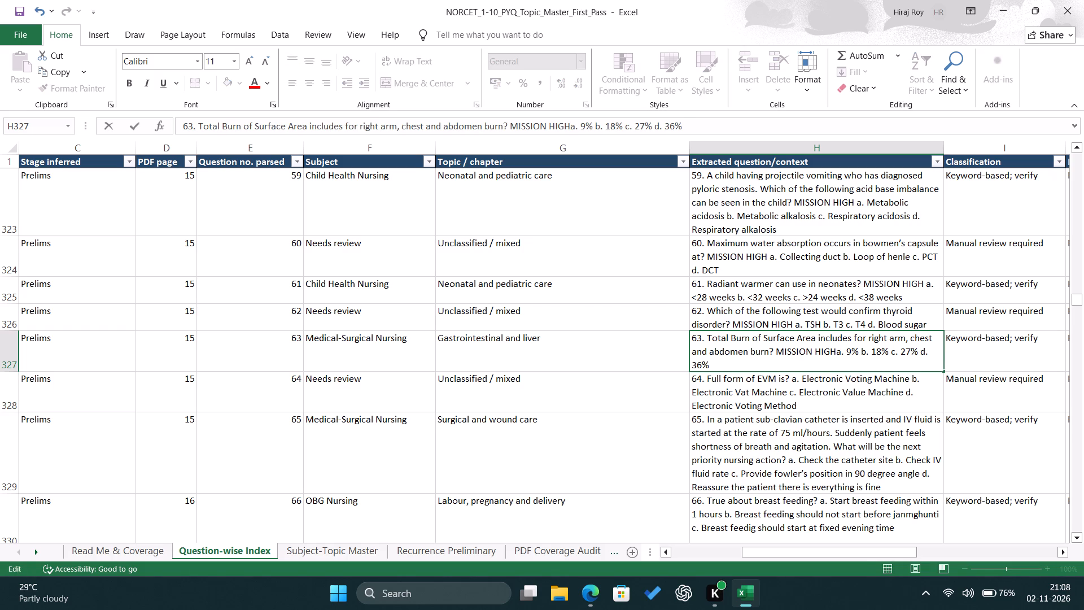
key("BackSpace")
key("BackSpace")
key("BackSpace")
key("BackSpace")
key("BackSpace")
key("BackSpace")
key("BackSpace")
key("BackSpace")
key("BackSpace")
key("BackSpace")
key("BackSpace")
key("BackSpace")
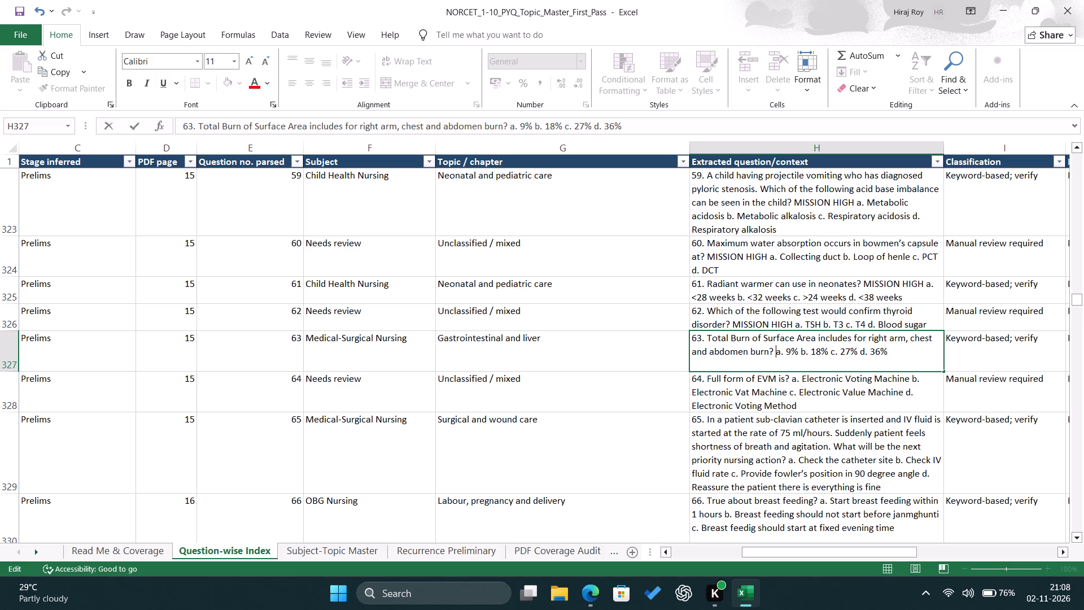
left_click(847, 327)
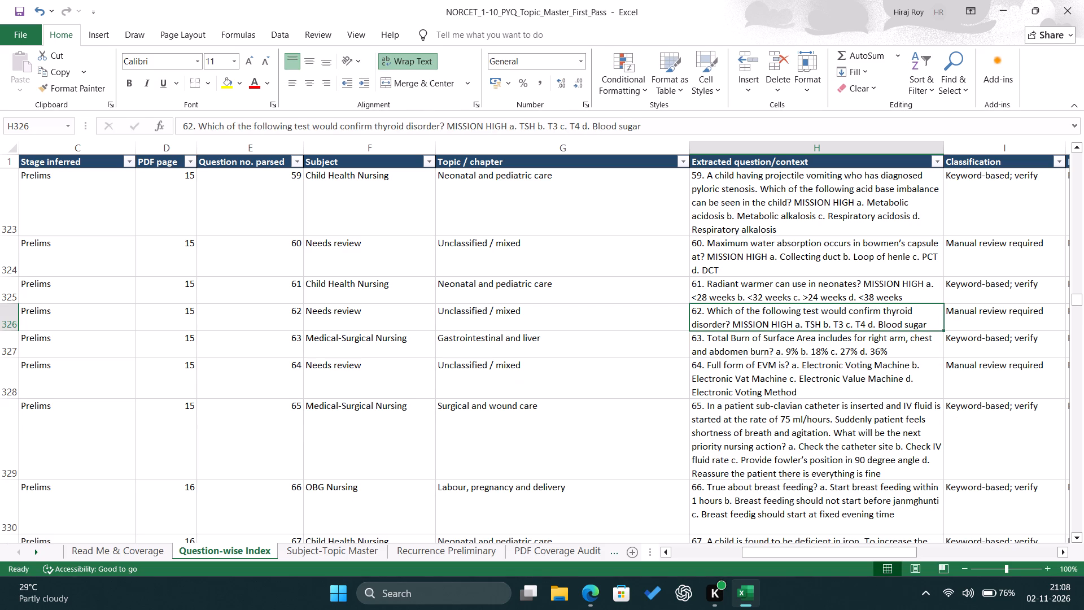
double_click(799, 329)
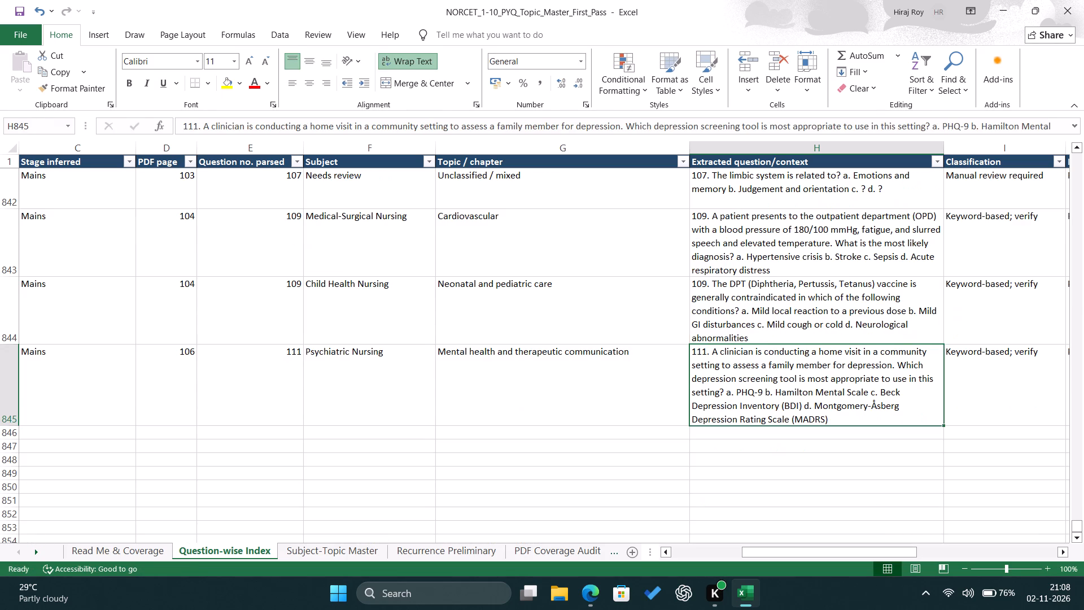
Remove the "MISSION HIGH" before option b in question 37 about Calot's triad, cell H389, keeping one space after "Cystic duct".
scroll(878, 398, "up", 12)
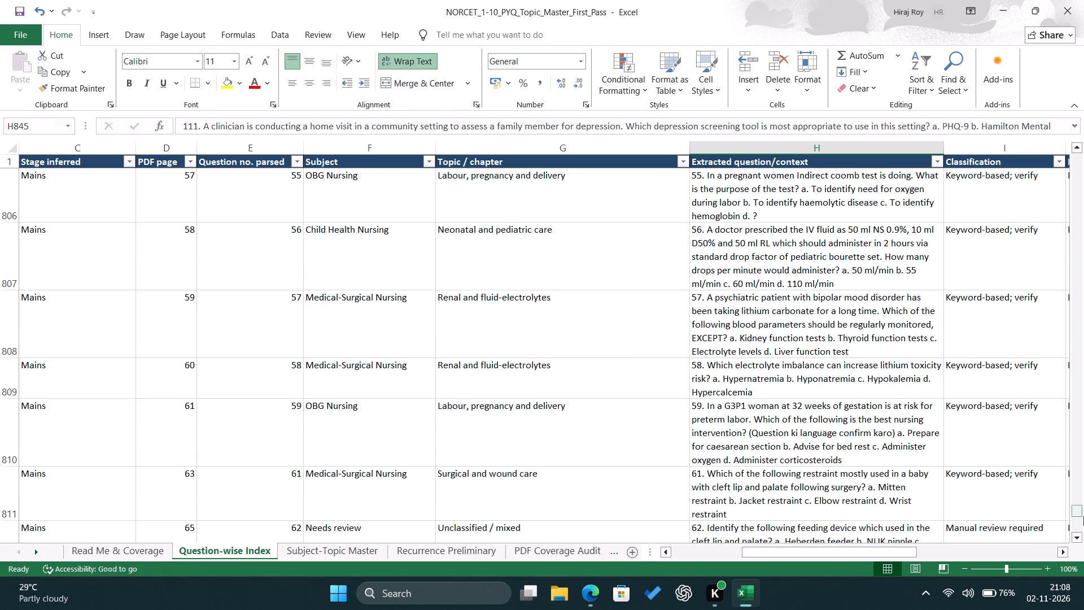
left_click_drag(1077, 510, 1081, 374)
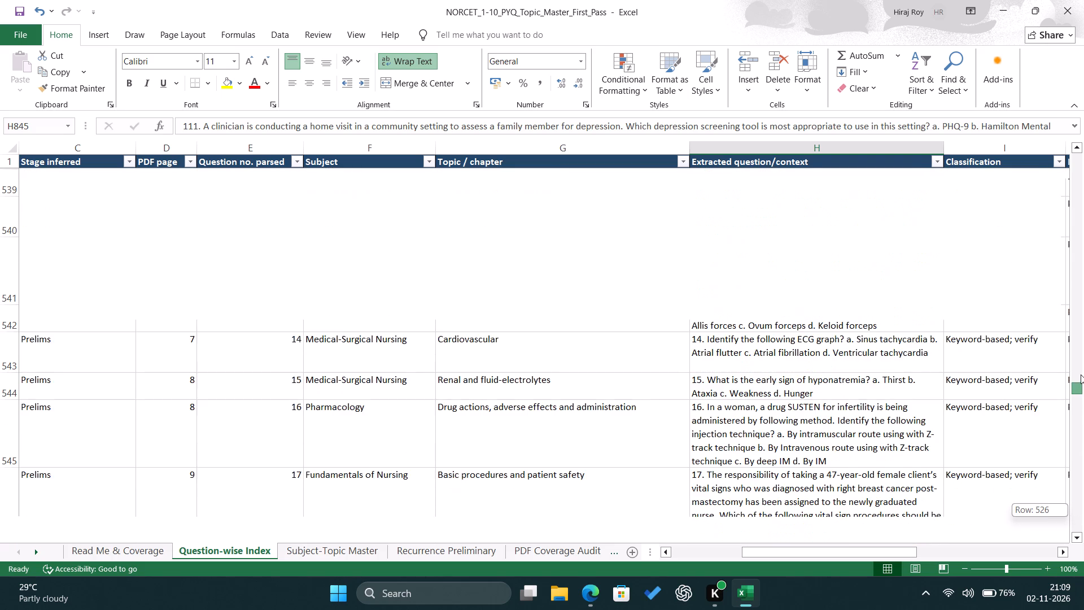
left_click_drag(1081, 374, 1078, 371)
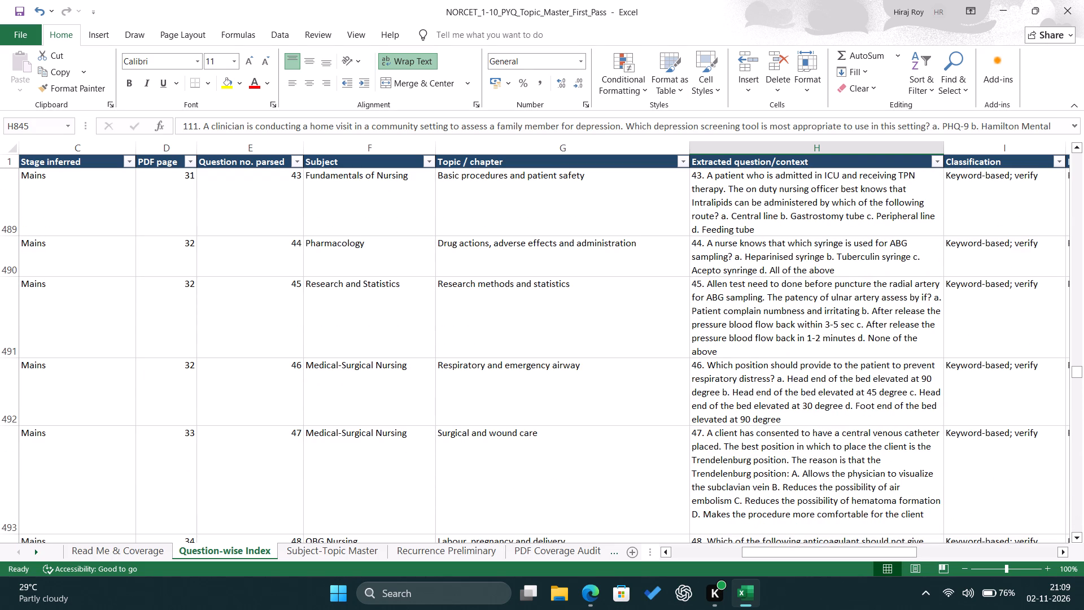
scroll(821, 356, "up", 4)
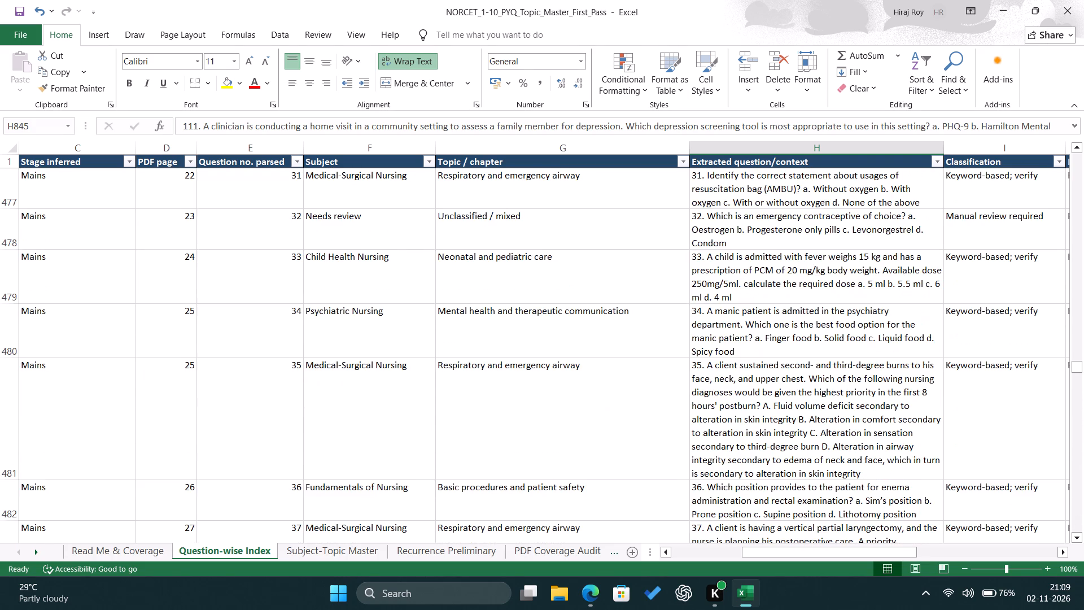
scroll(821, 356, "up", 11)
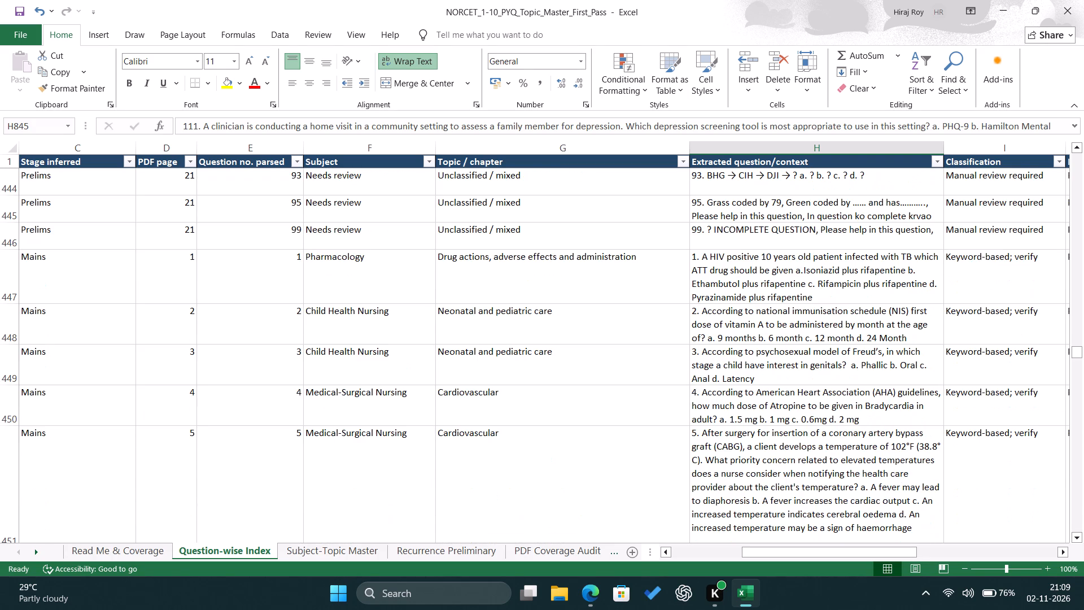
scroll(822, 358, "up", 1)
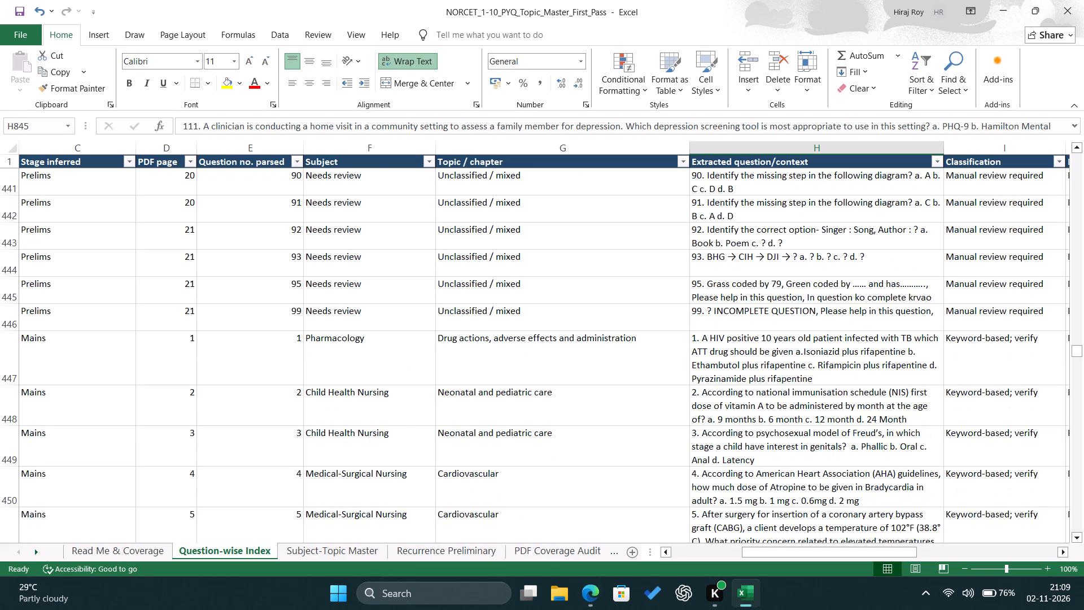
scroll(821, 355, "up", 4)
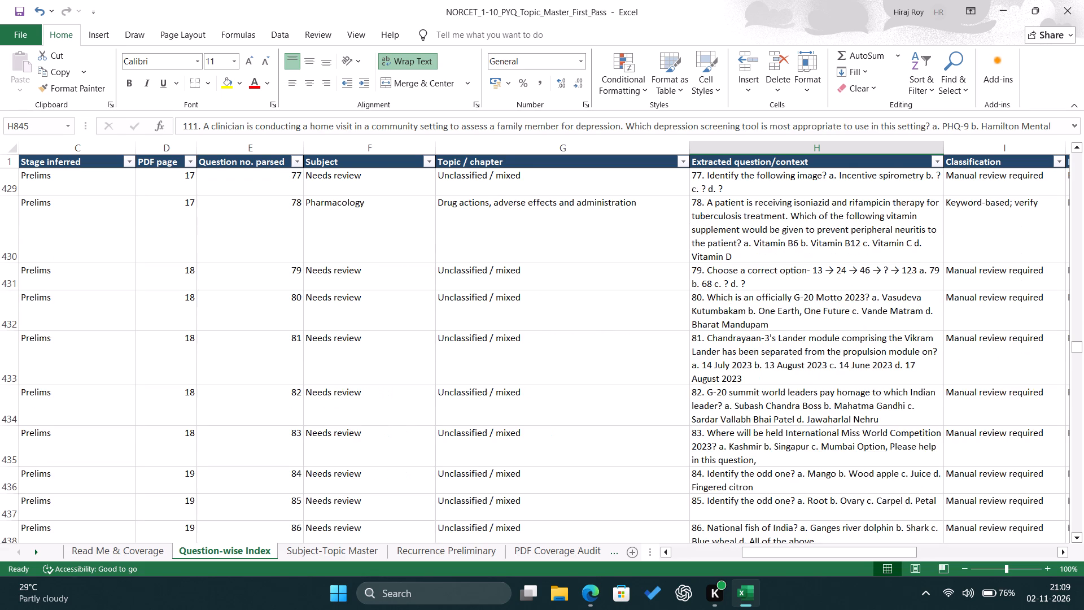
scroll(821, 354, "up", 13)
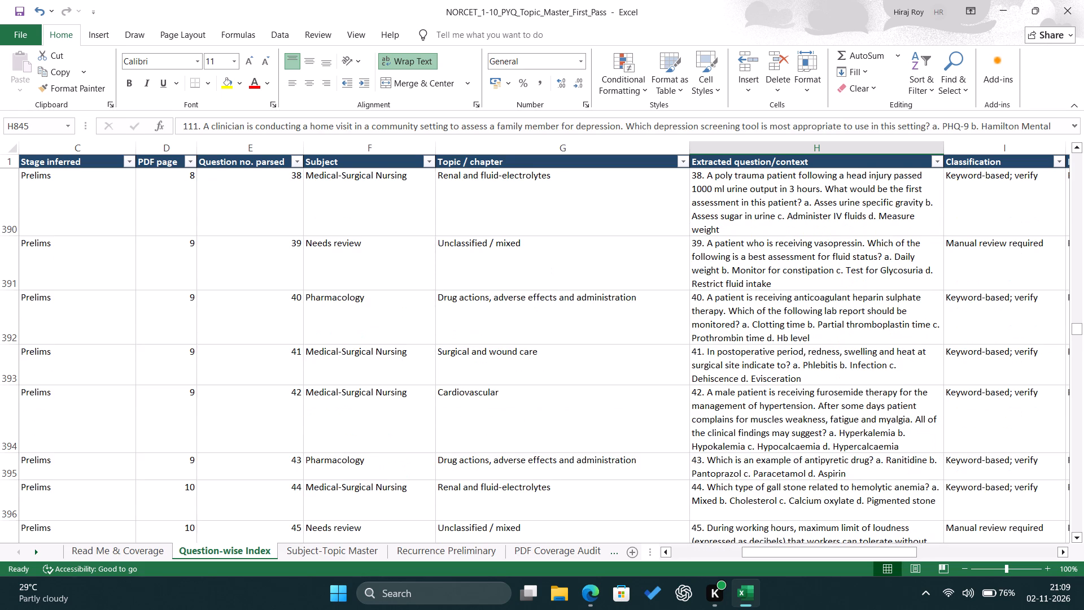
scroll(820, 354, "up", 1)
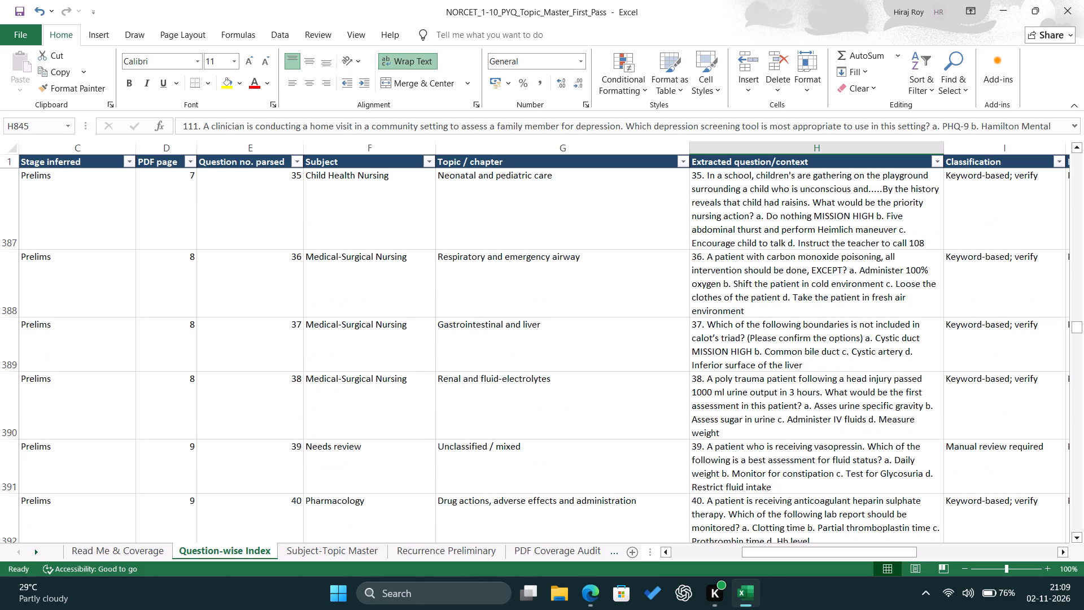
left_click(820, 354)
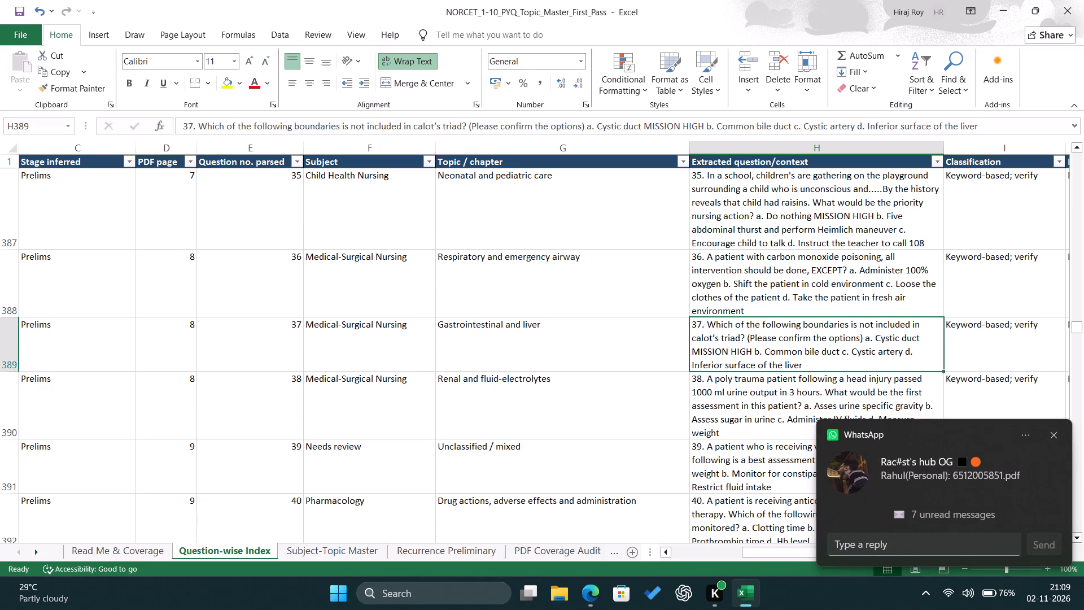
scroll(820, 355, "down", 1)
scroll(821, 355, "up", 1)
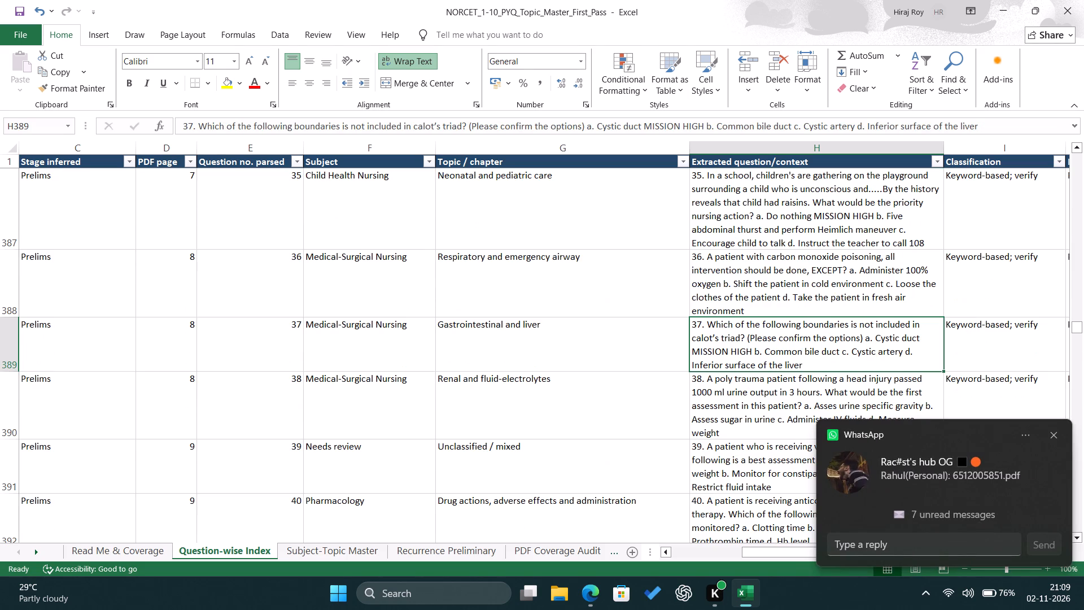
double_click(755, 350)
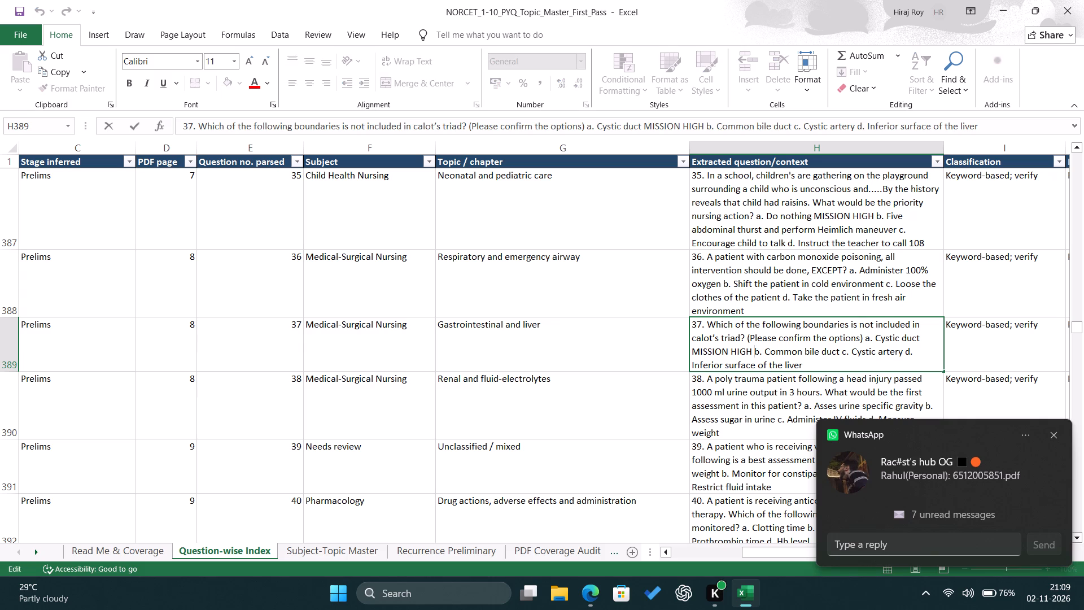
key("BackSpace")
key("BackSpace")
key("BackSpace")
key("BackSpace")
key("BackSpace")
key("BackSpace")
key("BackSpace")
key("BackSpace")
key("BackSpace")
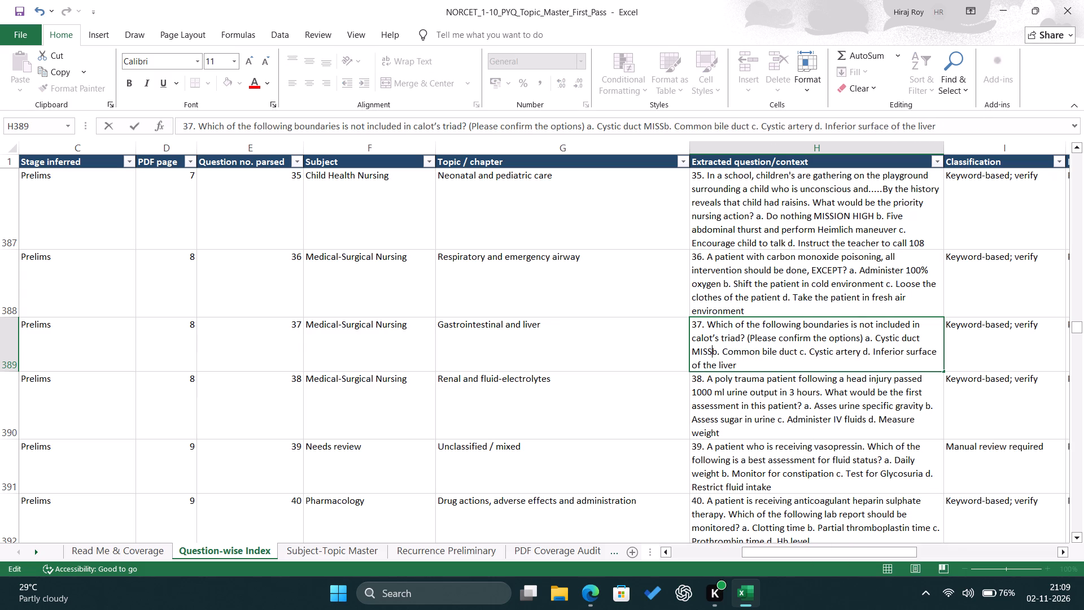
key("BackSpace")
key("BackSpace")
key("BackSpace")
key("BackSpace")
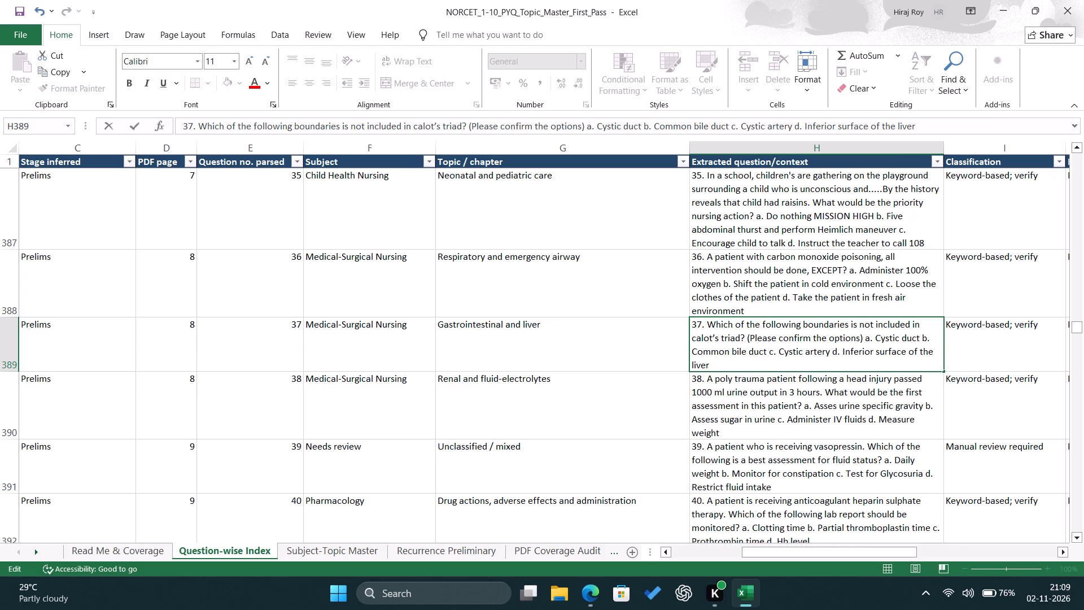
left_click(655, 330)
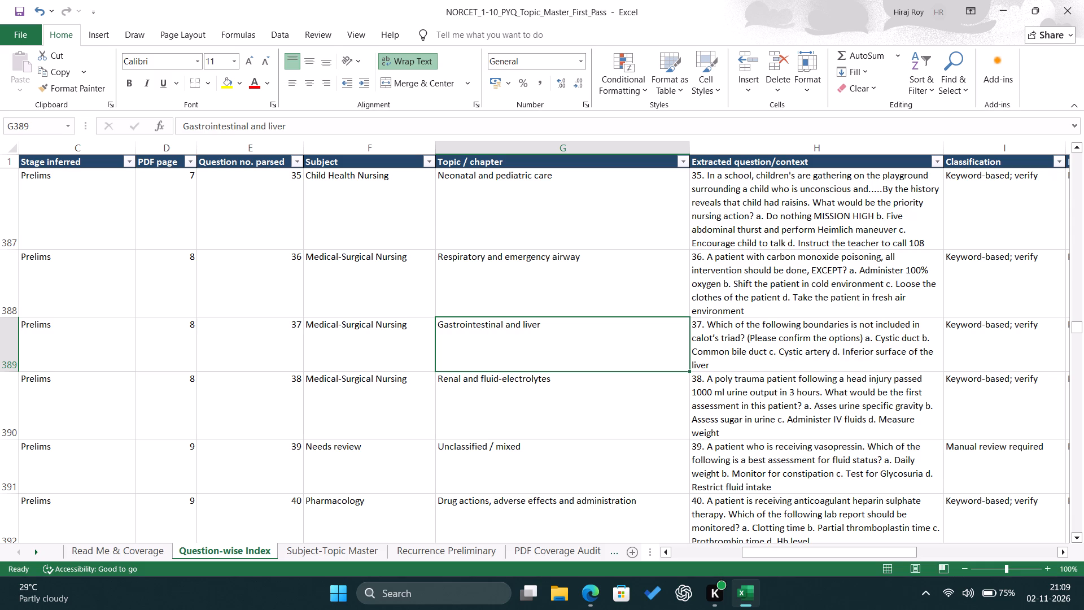
Remove the "MISSION HIGH" before option a in question 6 about left pleural effusion, cell H358, keeping one space after "effusion?".
scroll(655, 330, "up", 1)
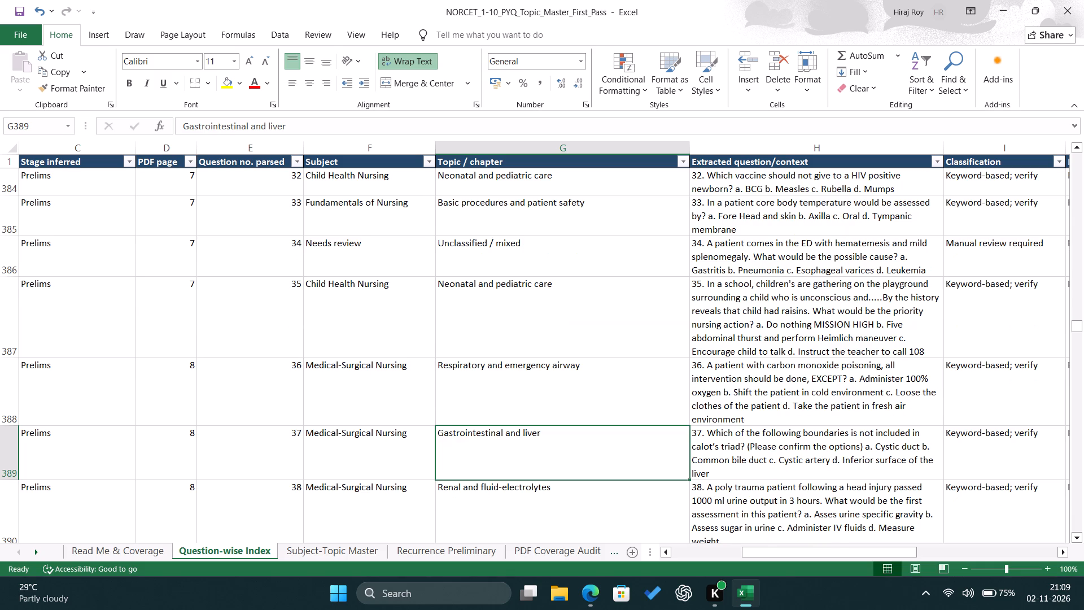
scroll(655, 330, "up", 1)
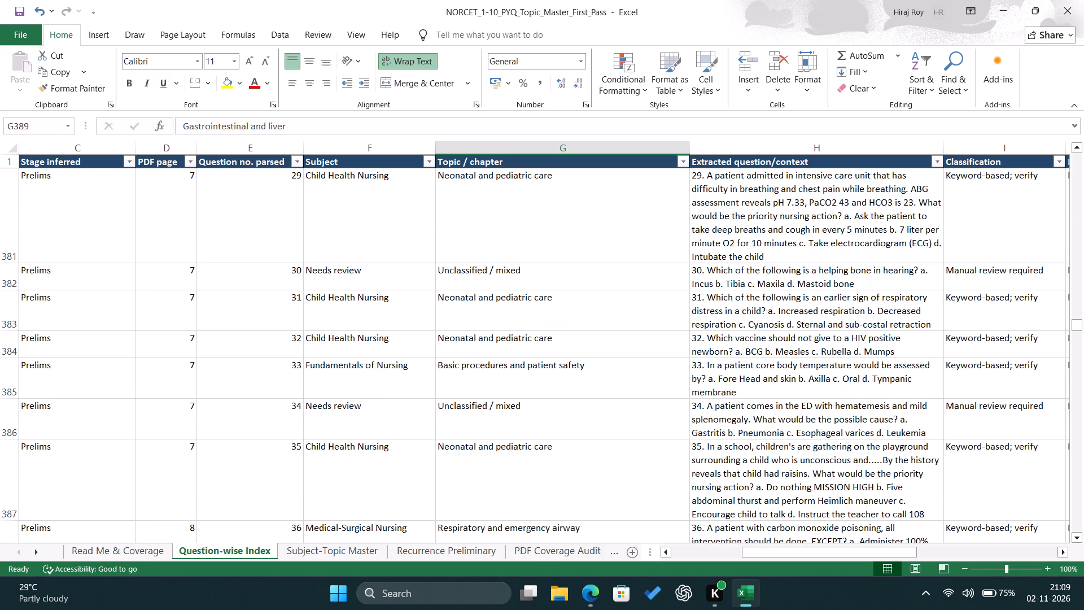
scroll(655, 330, "up", 1)
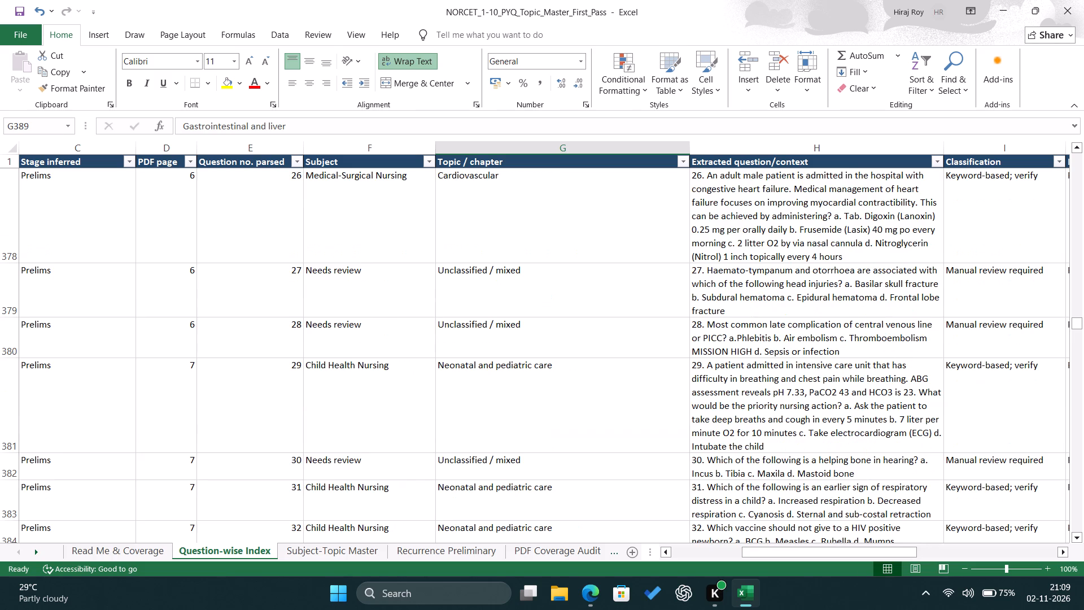
scroll(655, 330, "up", 2)
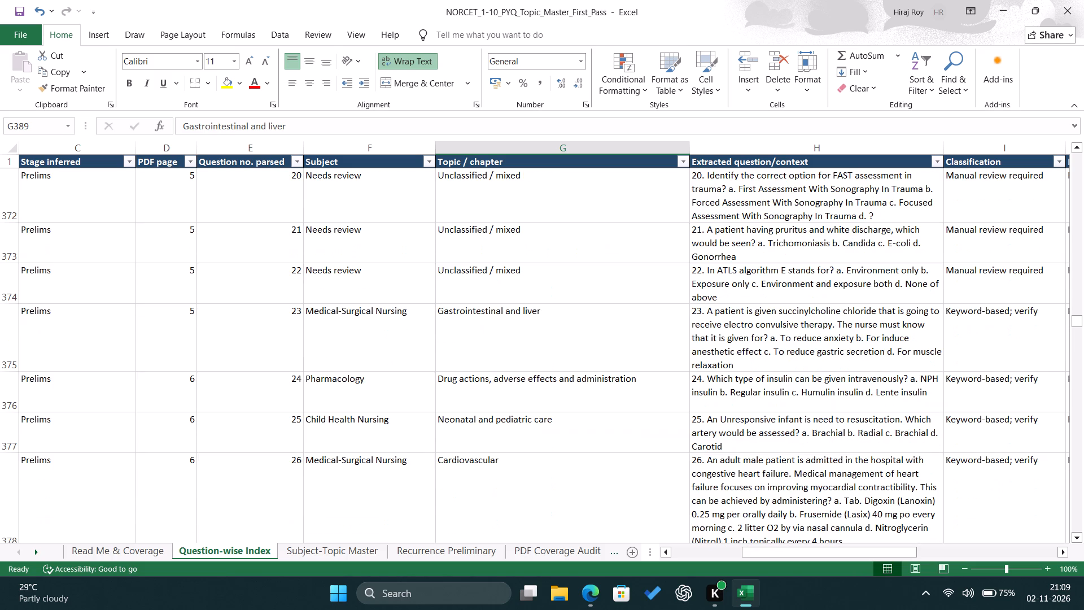
scroll(655, 330, "up", 1)
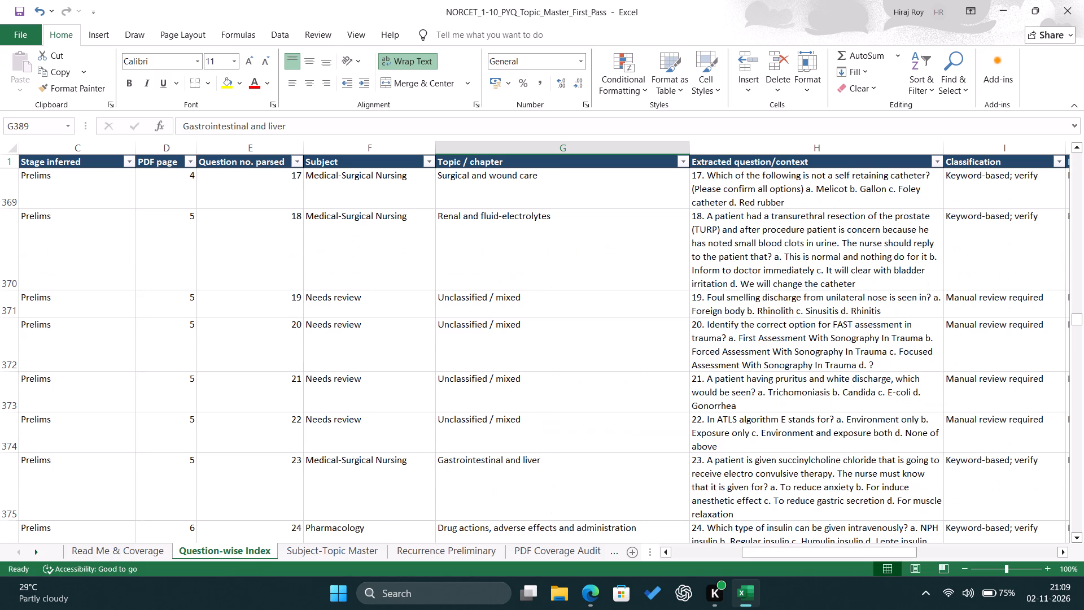
scroll(655, 330, "up", 2)
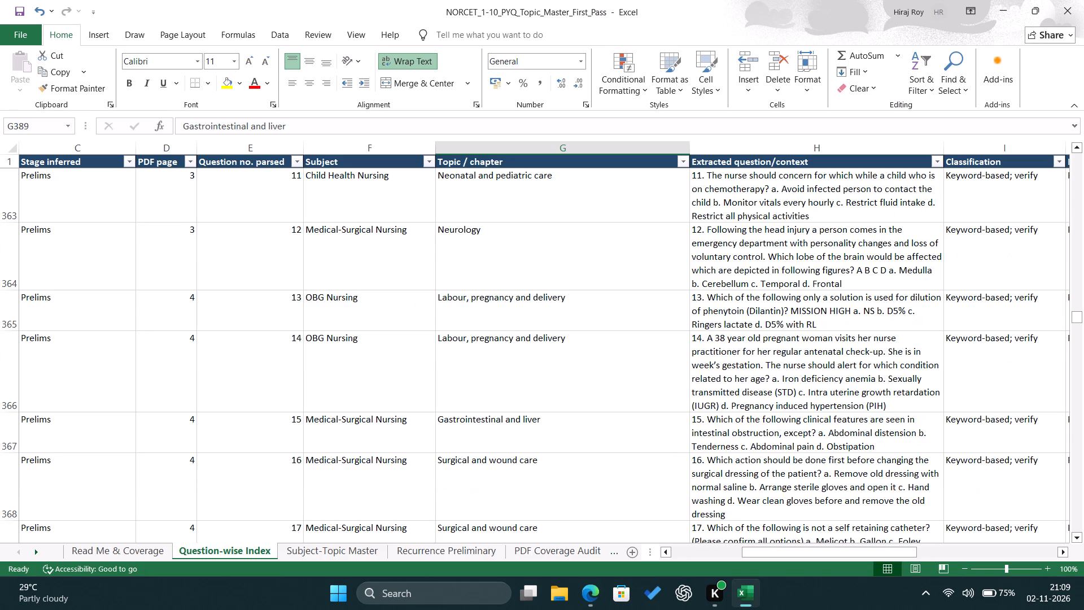
scroll(655, 330, "up", 1)
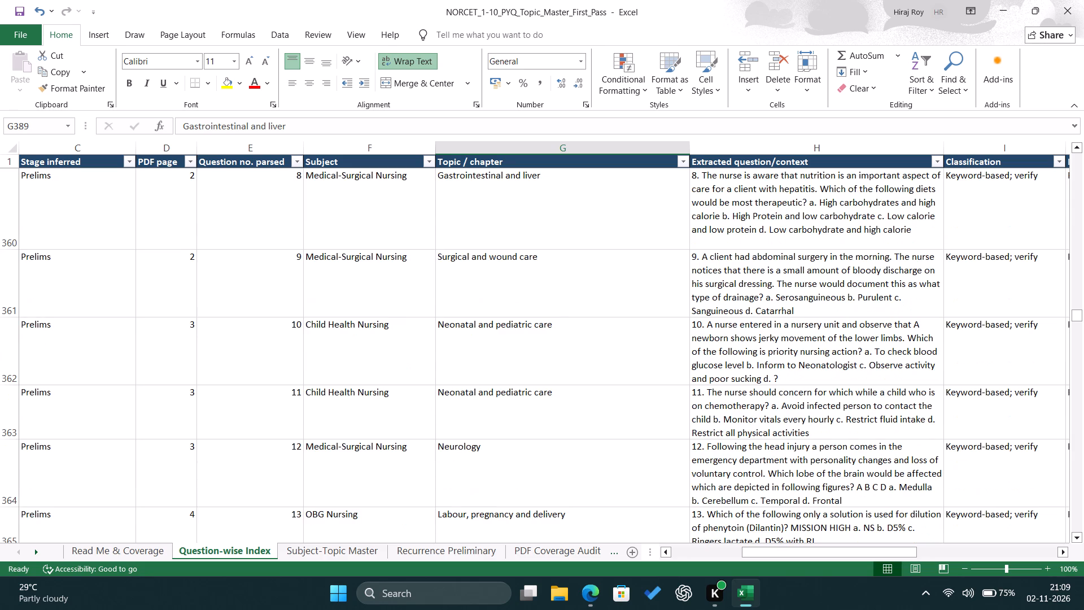
scroll(655, 330, "up", 1)
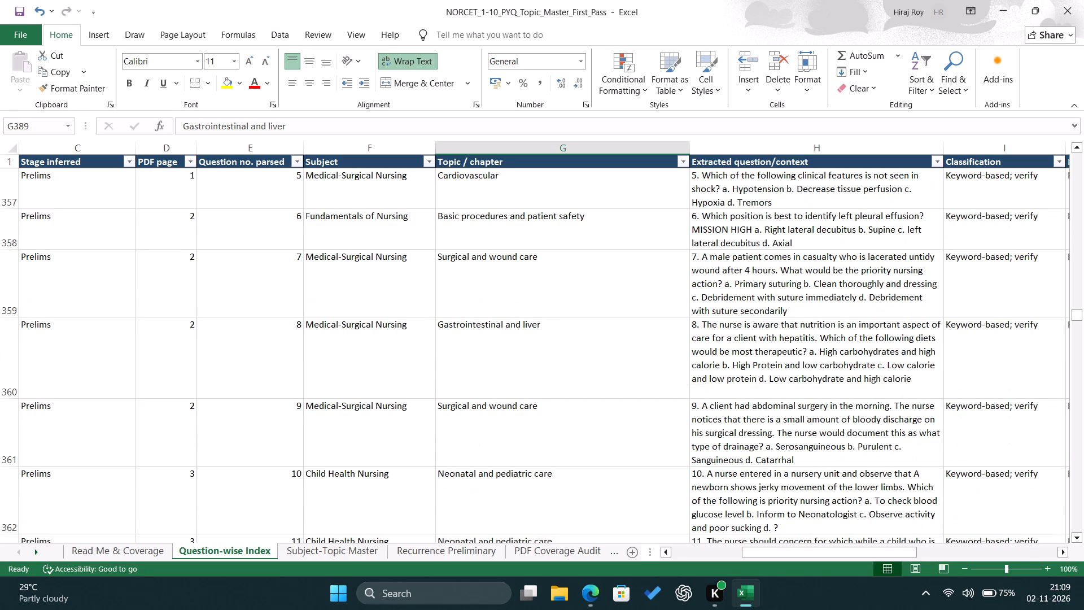
left_click(760, 308)
scroll(757, 328, "up", 1)
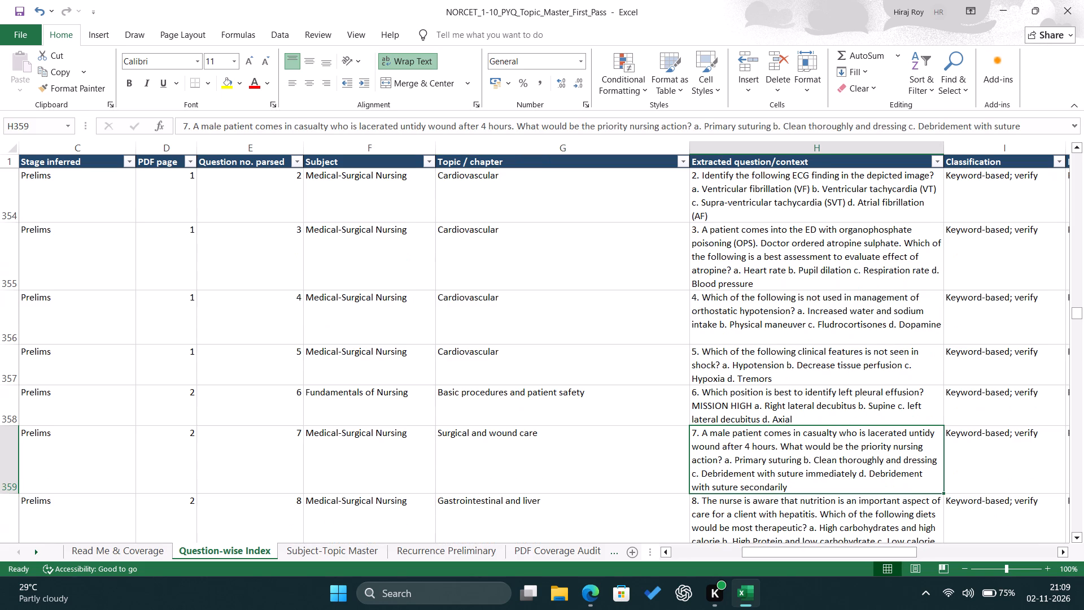
left_click(784, 395)
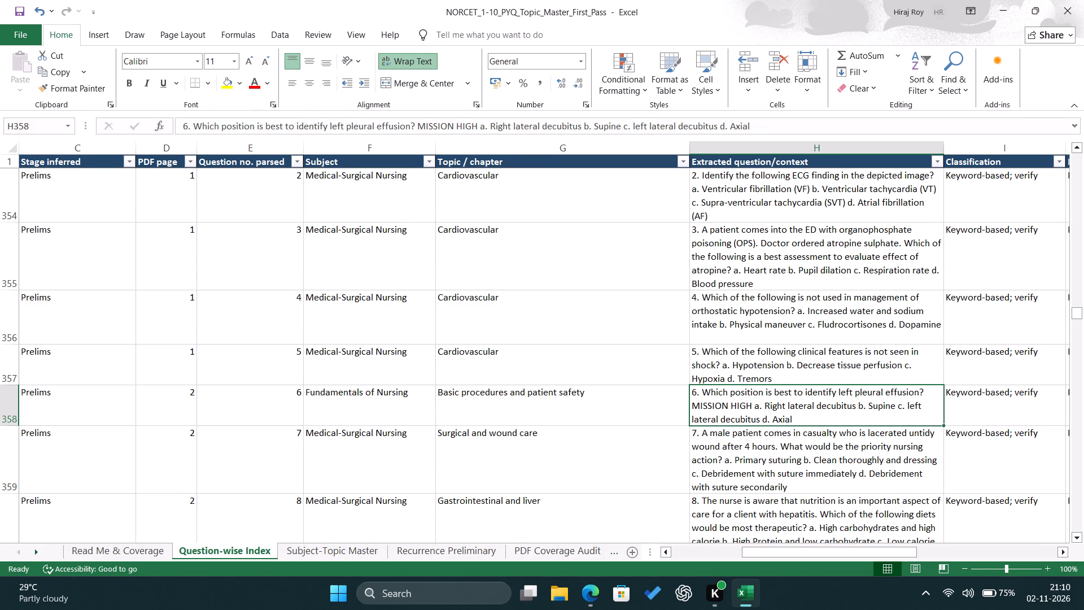
double_click(753, 404)
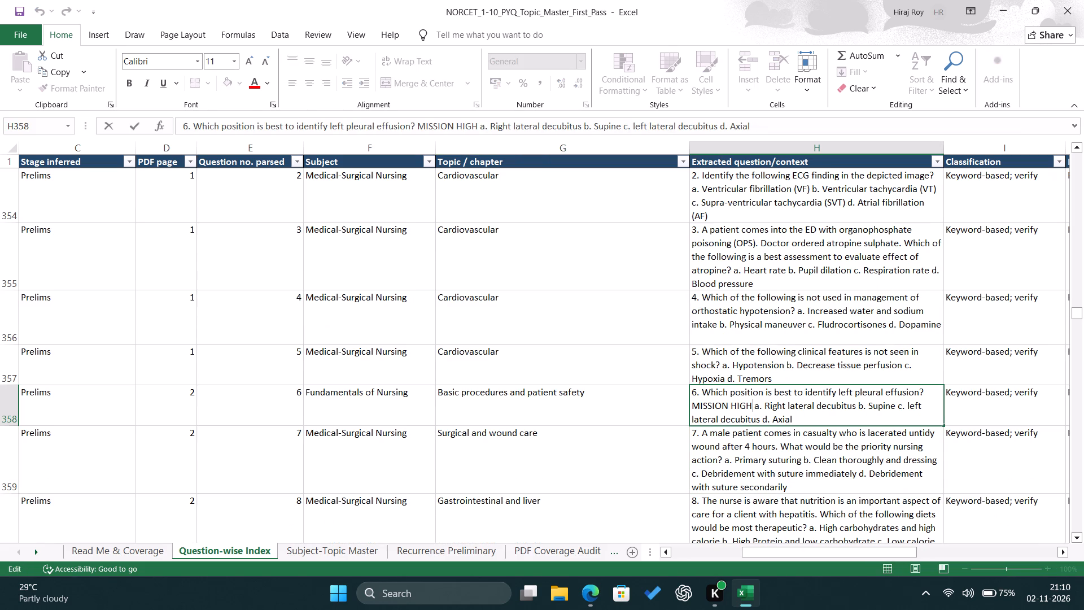
key("BackSpace")
key("BackSpace")
key("BackSpace")
key("BackSpace")
key("BackSpace")
key("BackSpace")
key("BackSpace")
key("BackSpace")
key("BackSpace")
key("BackSpace")
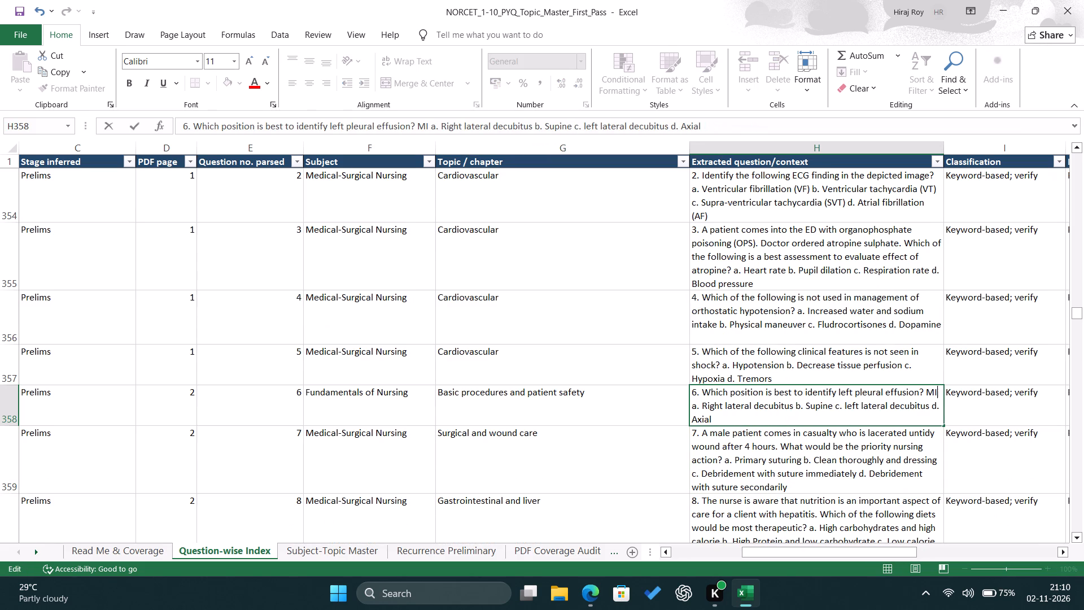
key("BackSpace")
key("BackSpace")
key("BackSpace")
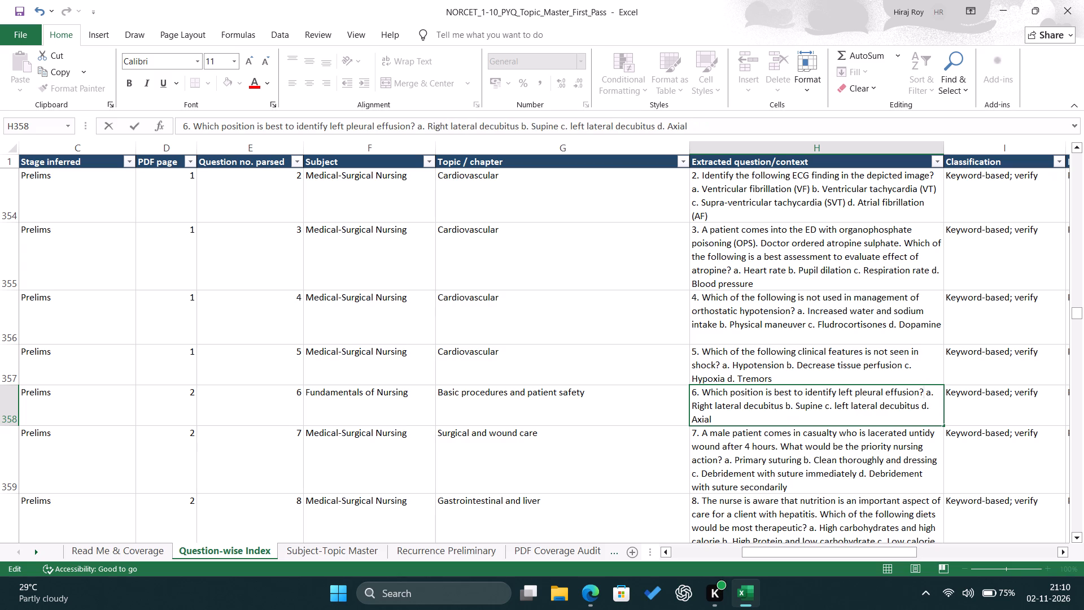
left_click(788, 363)
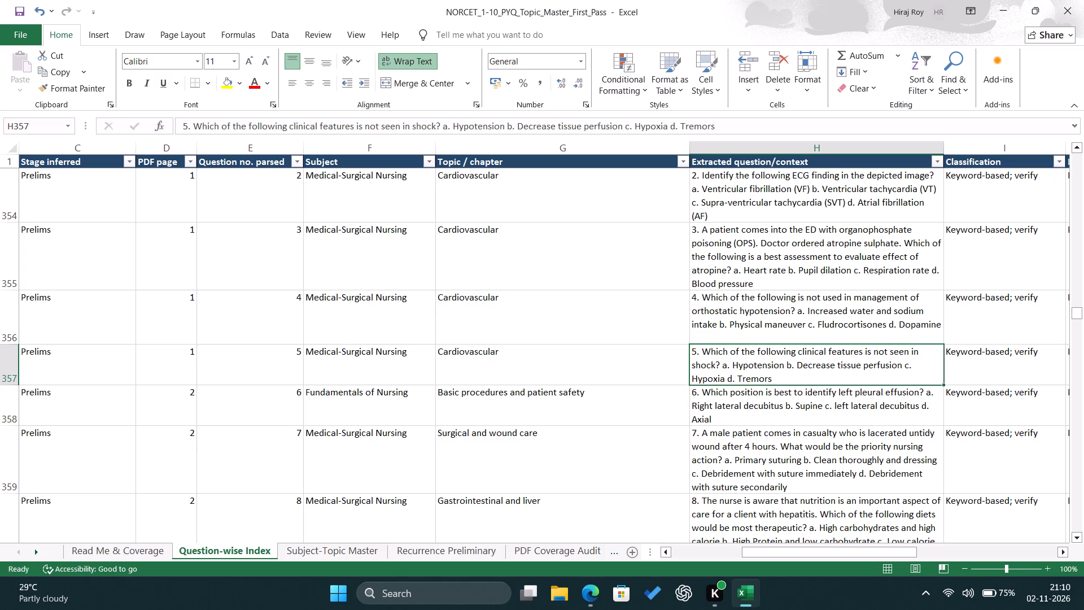
Remove the "MISSION HIGH" before option a in question 87 about the Akshardham temple visit, cell H351, keeping one space after "summit?".
scroll(685, 386, "up", 1)
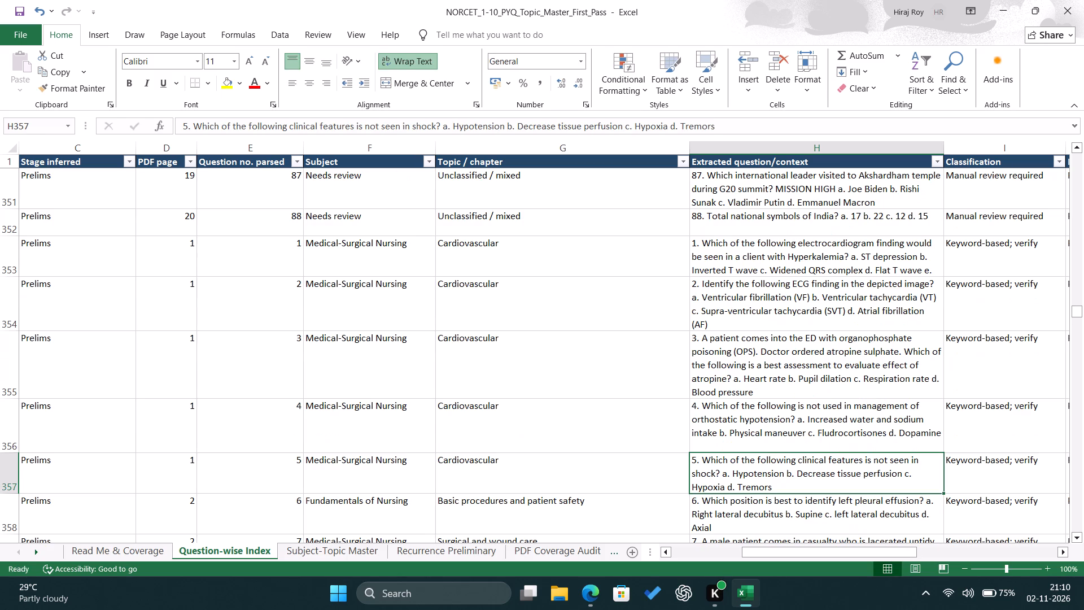
scroll(685, 386, "up", 1)
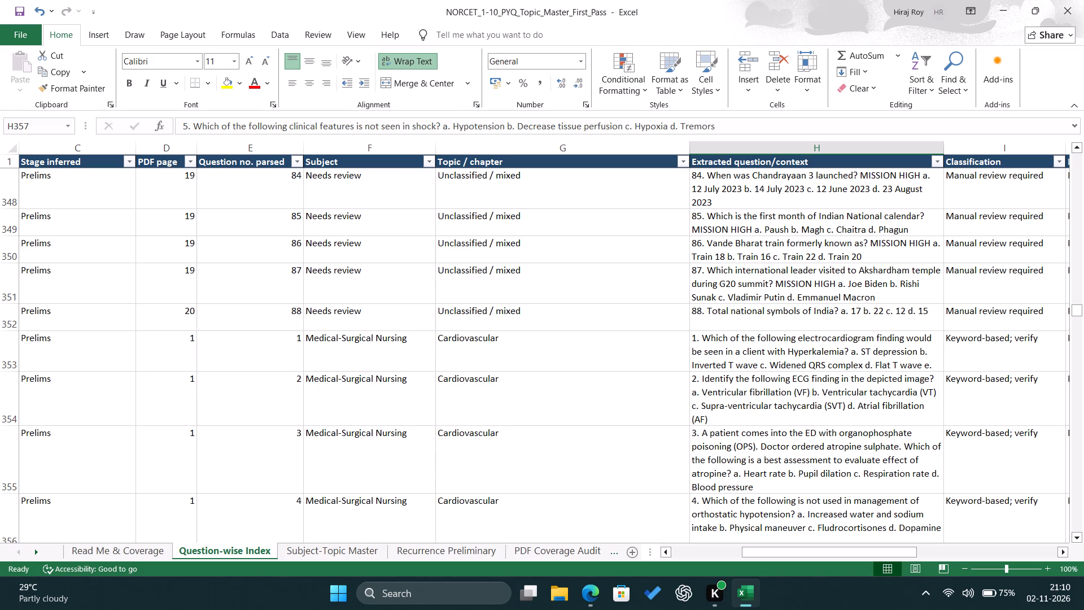
left_click(844, 287)
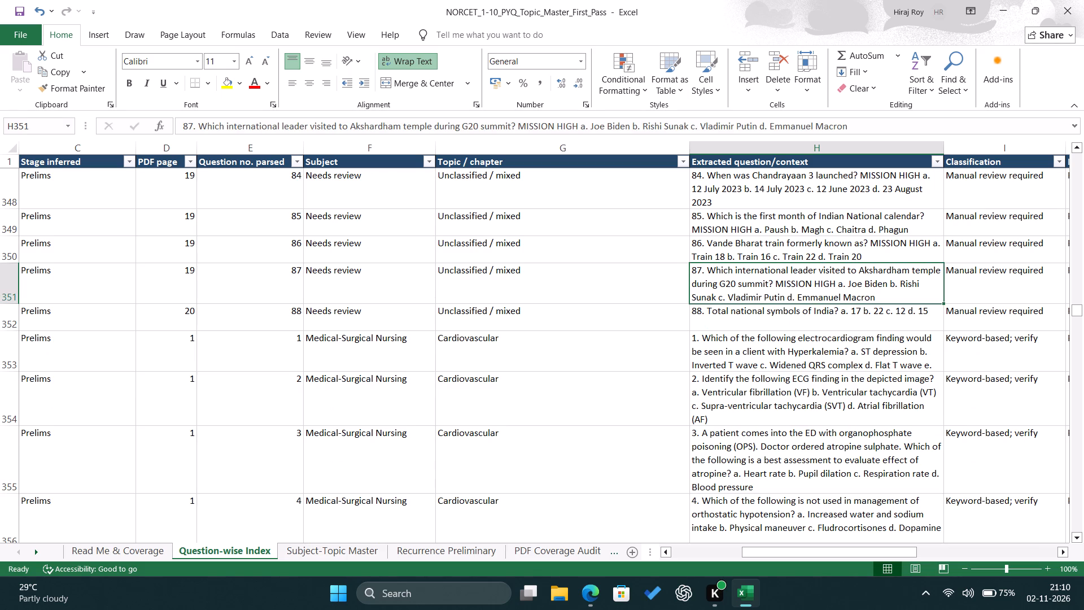
double_click(840, 286)
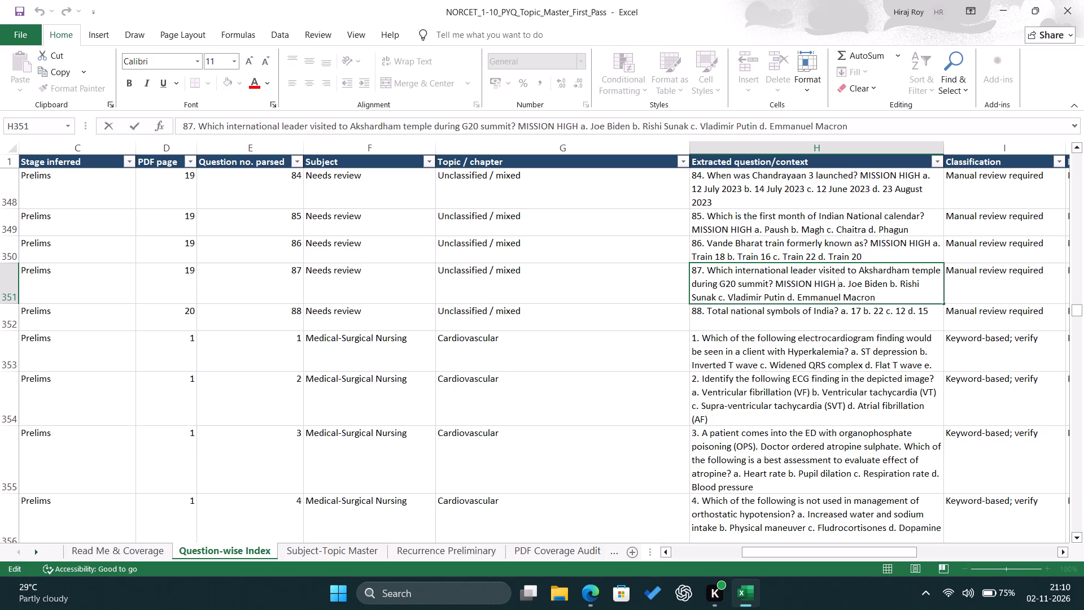
key("BackSpace")
key("BackSpace")
key("BackSpace")
key("BackSpace")
key("BackSpace")
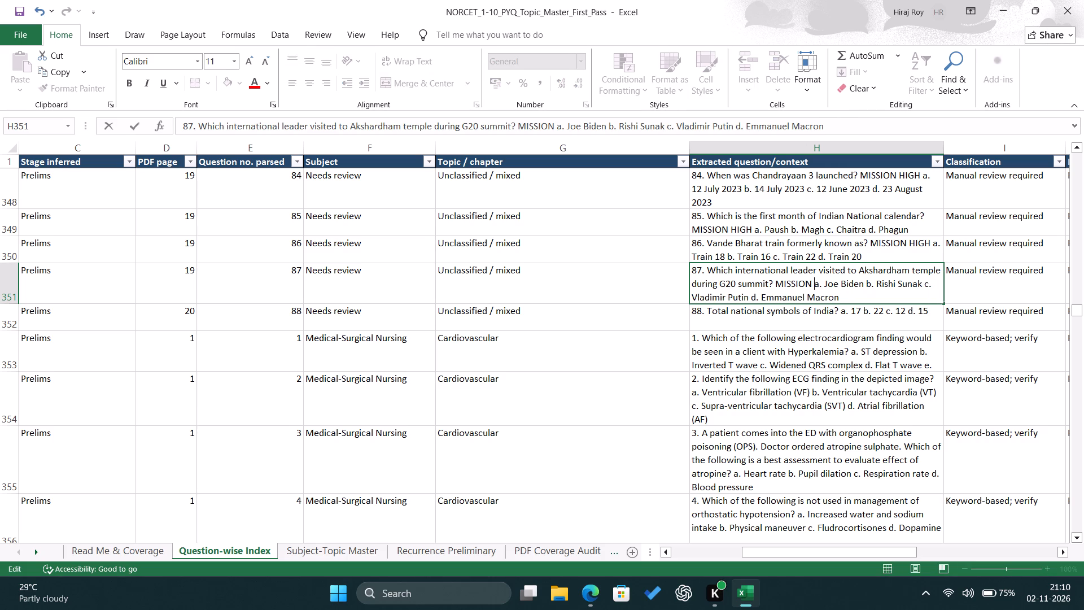
key("BackSpace")
key("BackSpace")
key("BackSpace")
key("BackSpace")
key("BackSpace")
key("BackSpace")
key("BackSpace")
key("BackSpace")
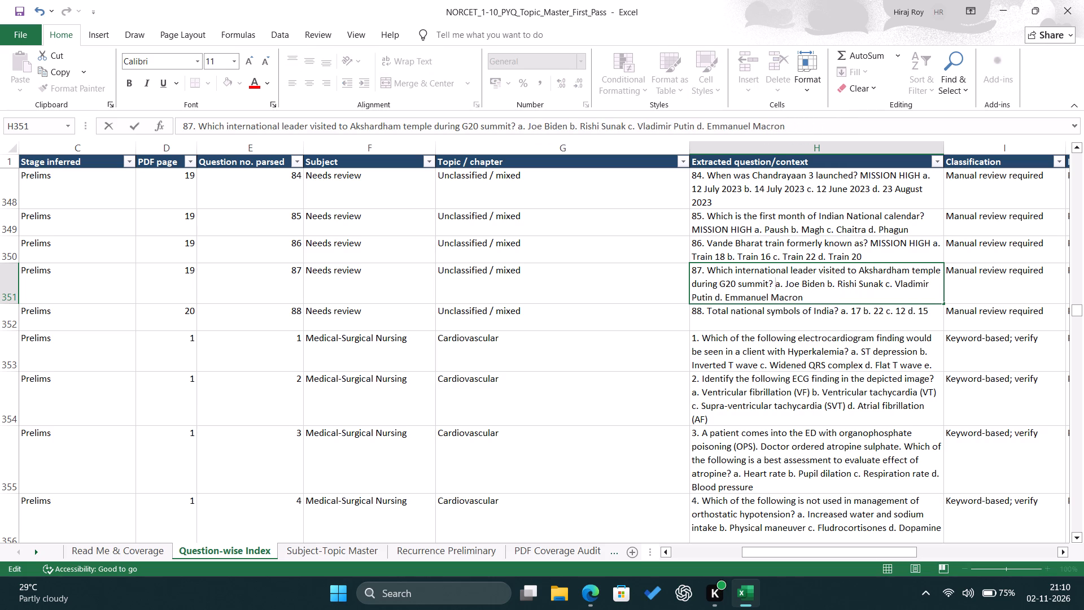
Remove the "MISSION HIGH" before option a in question 86 about the Vande Bharat train, cell H350, keeping one space after "as?".
left_click(768, 250)
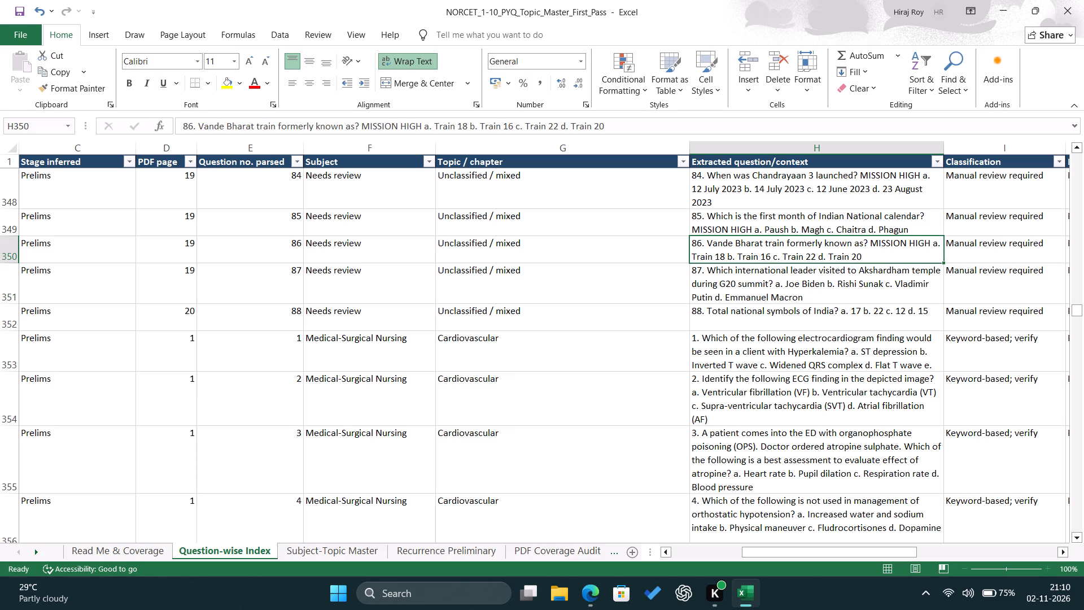
double_click(929, 241)
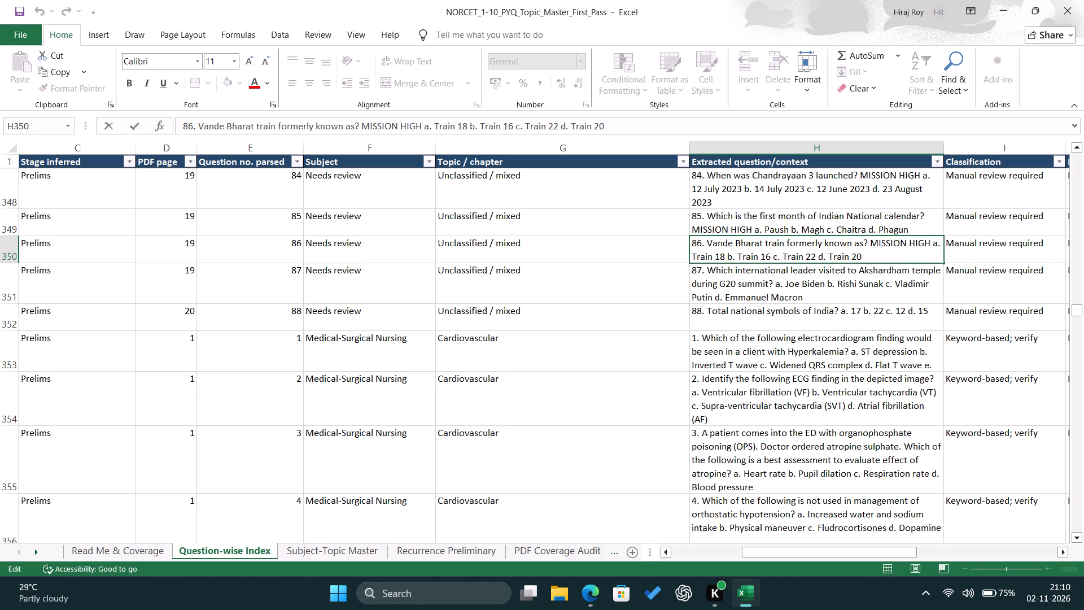
key("BackSpace")
key("BackSpace")
key("BackSpace")
key("BackSpace")
key("BackSpace")
key("BackSpace")
key("BackSpace")
key("BackSpace")
key("BackSpace")
key("BackSpace")
key("BackSpace")
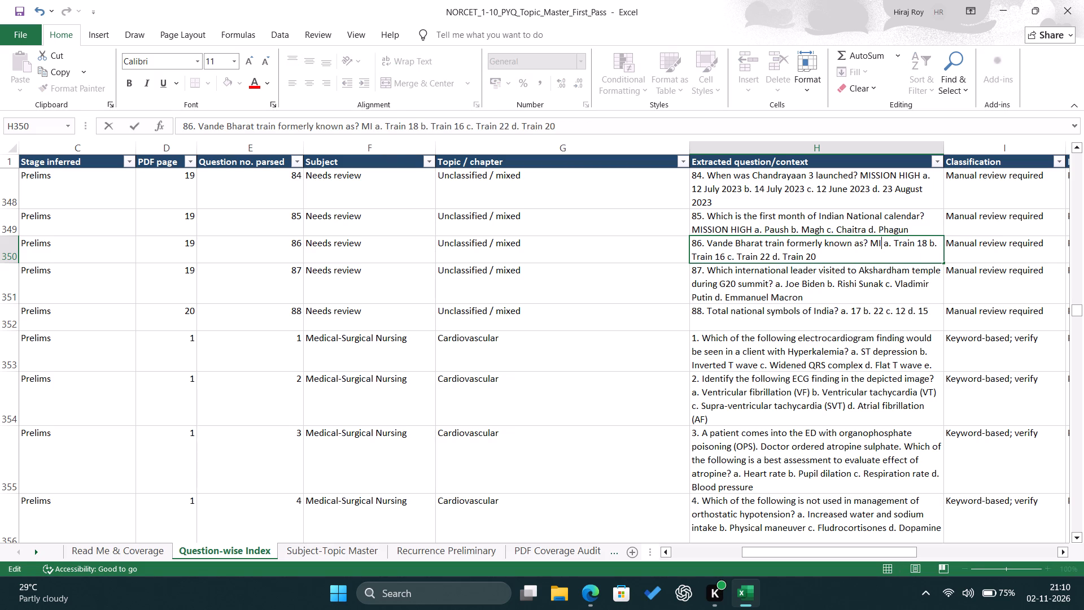
key("BackSpace")
key("BackSpace")
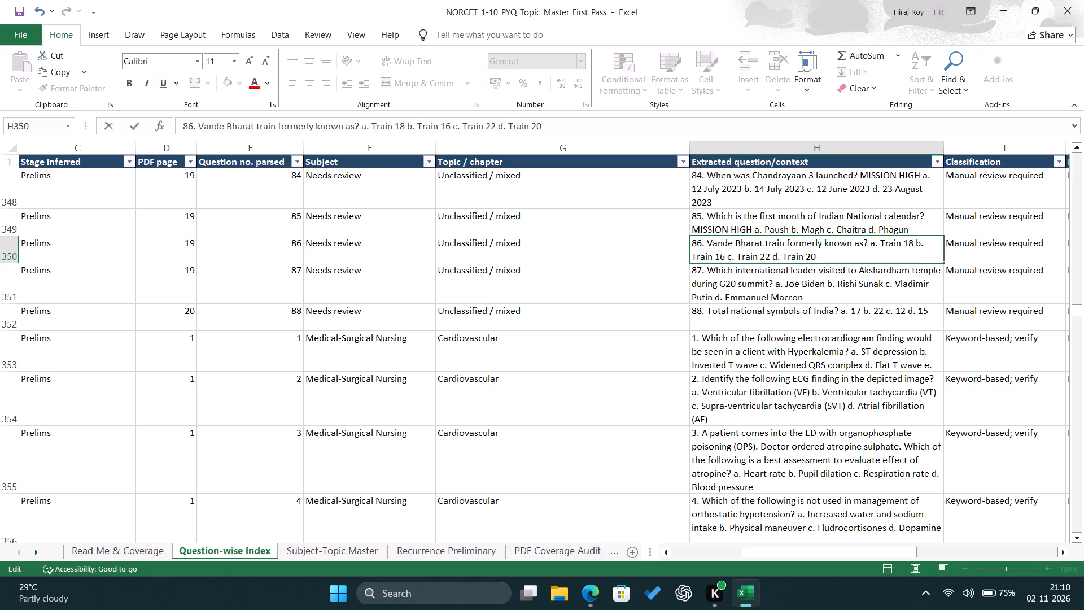
Remove the "MISSION HIGH" before option a in question 85 about the Indian National calendar, cell H349, keeping one space after "calendar?".
left_click(885, 219)
double_click(756, 228)
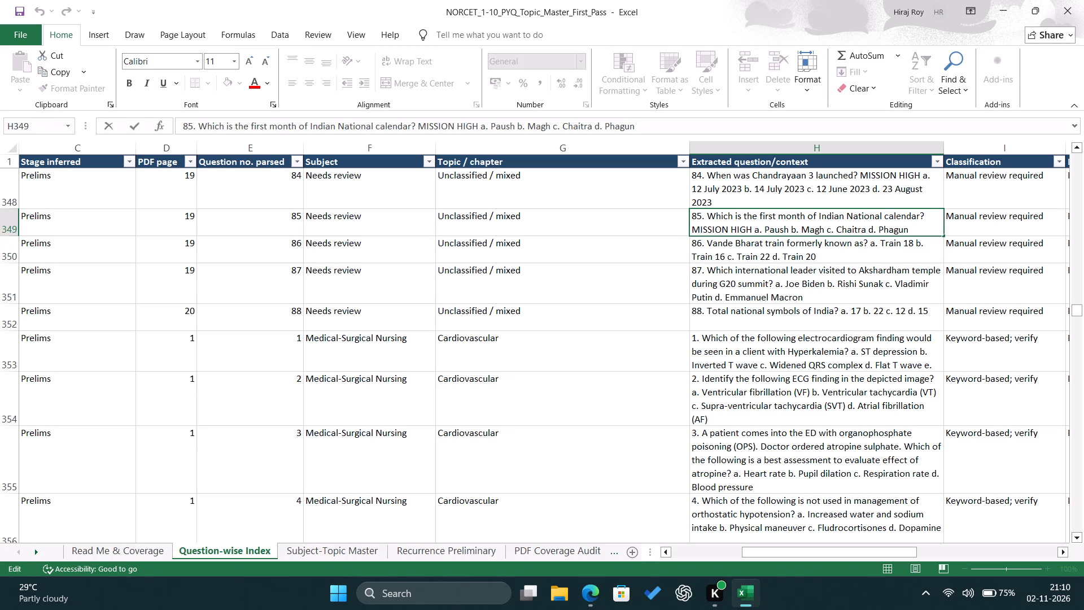
key("BackSpace")
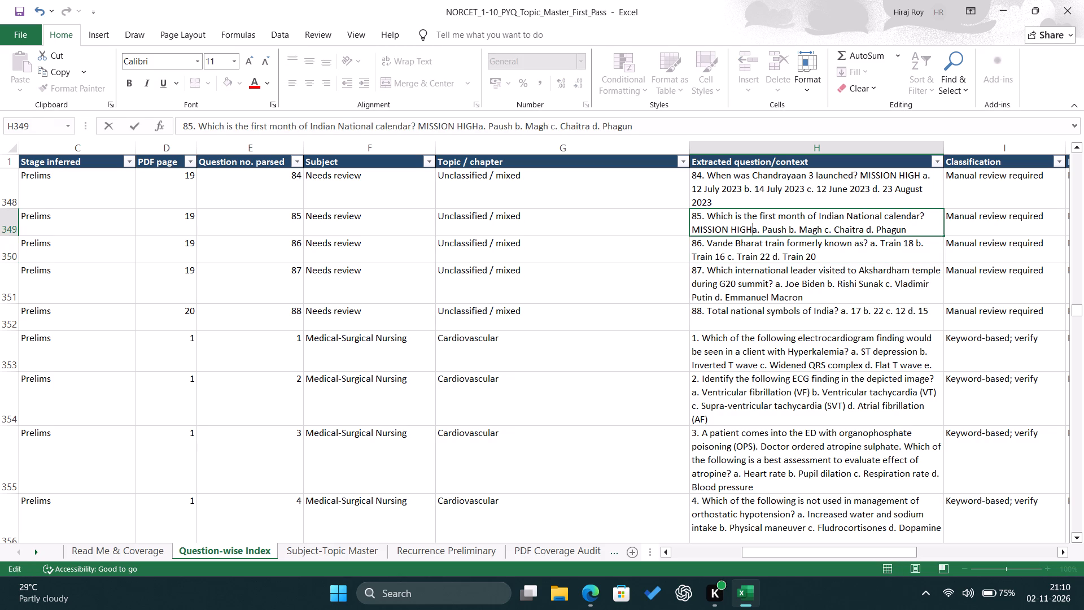
key("BackSpace")
key("BackSpace")
key("BackSpace")
key("BackSpace")
key("BackSpace")
key("BackSpace")
key("BackSpace")
key("BackSpace")
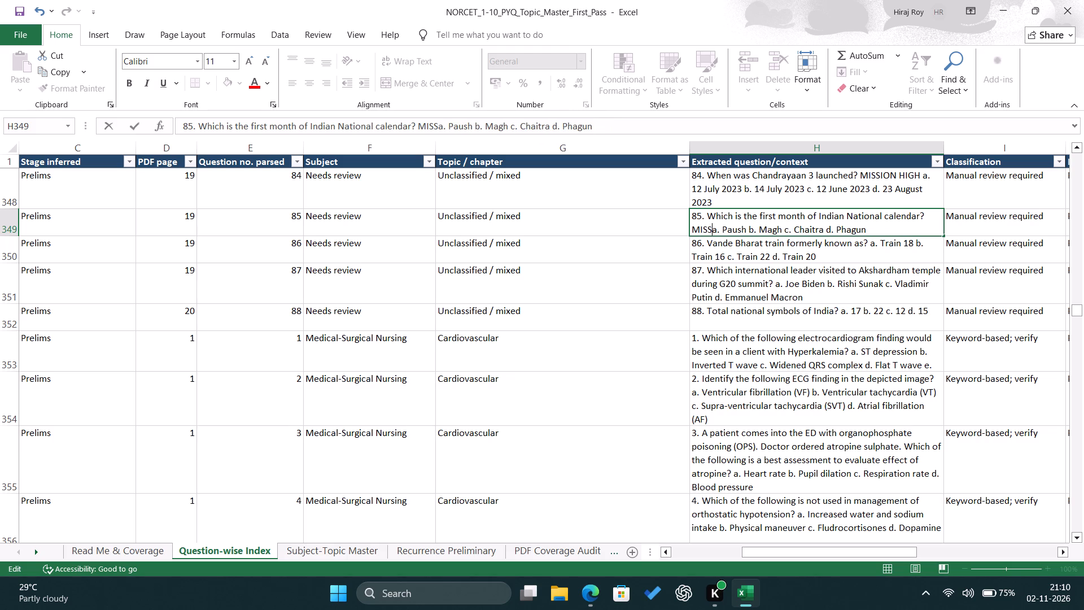
key("BackSpace")
key("BackSpace")
key("BackSpace")
key("BackSpace")
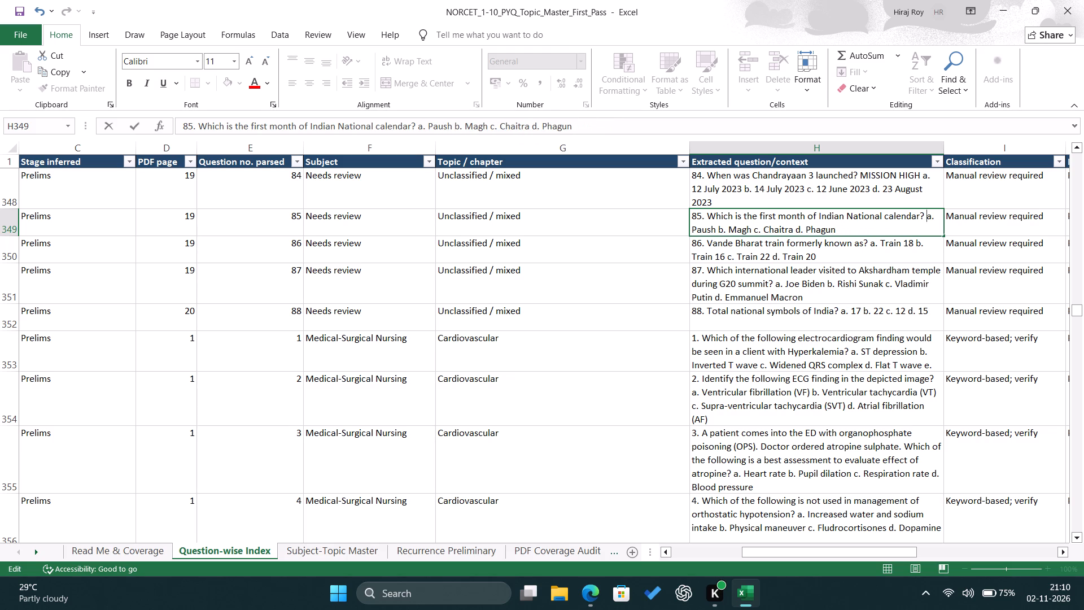
Remove the "MISSION HIGH" before option a in question 84 about the Chandrayaan 3 launch, cell H348, keeping one space after "launched?".
scroll(796, 334, "up", 1)
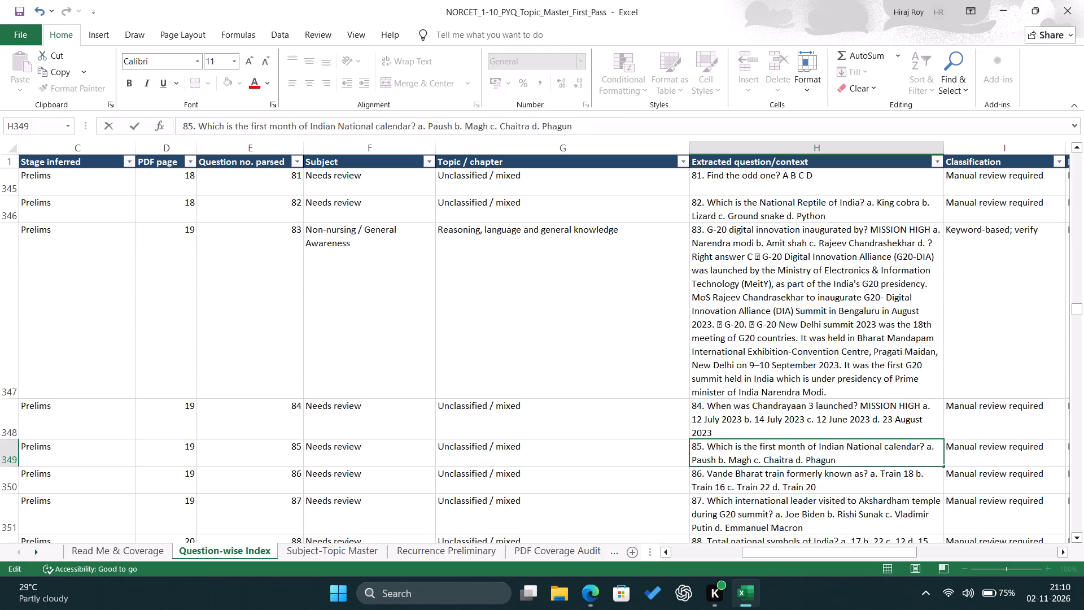
left_click(871, 421)
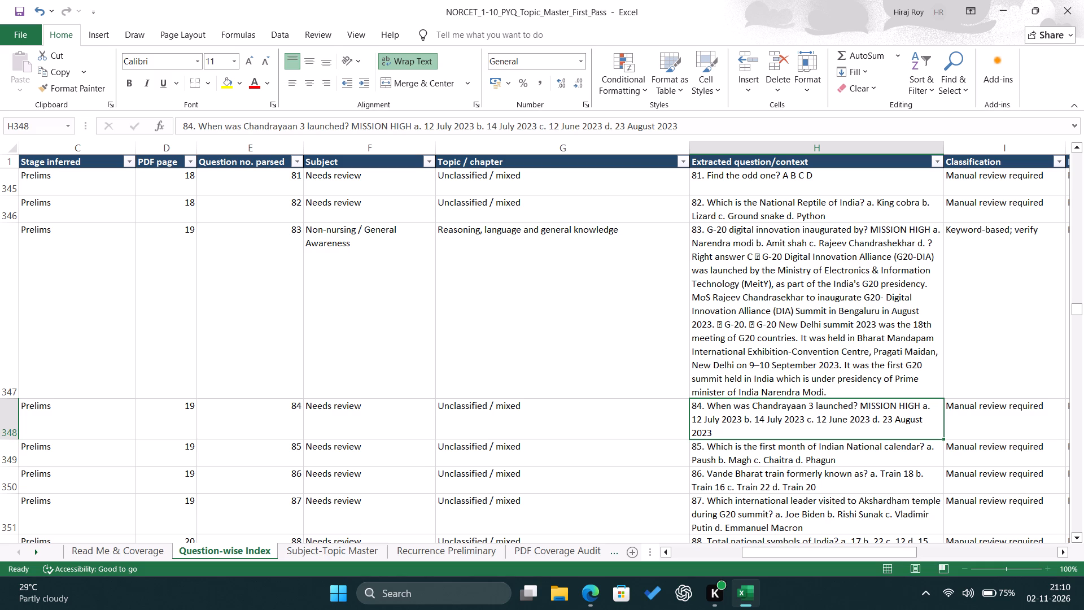
double_click(923, 405)
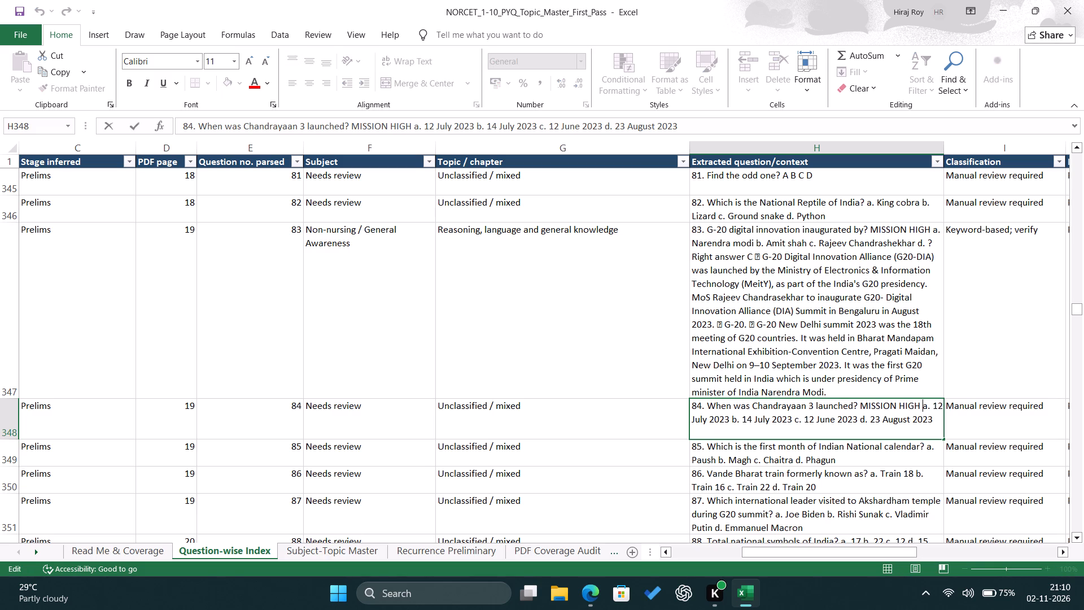
key("BackSpace")
key("BackSpace")
key("BackSpace")
key("BackSpace")
key("BackSpace")
key("BackSpace")
key("BackSpace")
key("BackSpace")
key("BackSpace")
key("BackSpace")
key("BackSpace")
key("BackSpace")
key("BackSpace")
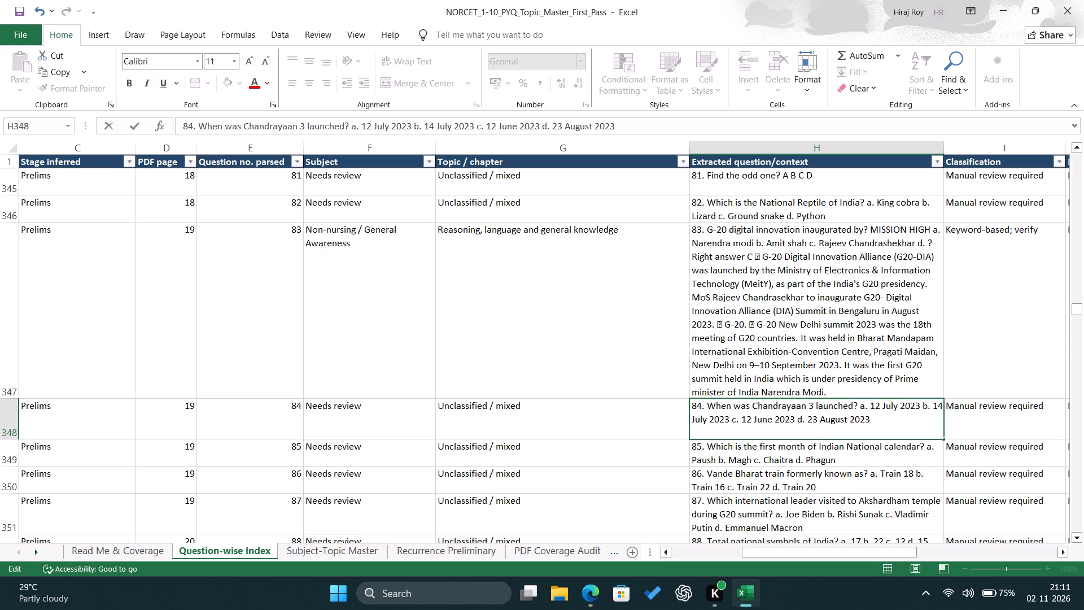
Remove the "MISSION HIGH" before option a in question 83 about G-20 digital innovation, cell H347, keeping one space after "by?".
left_click(888, 260)
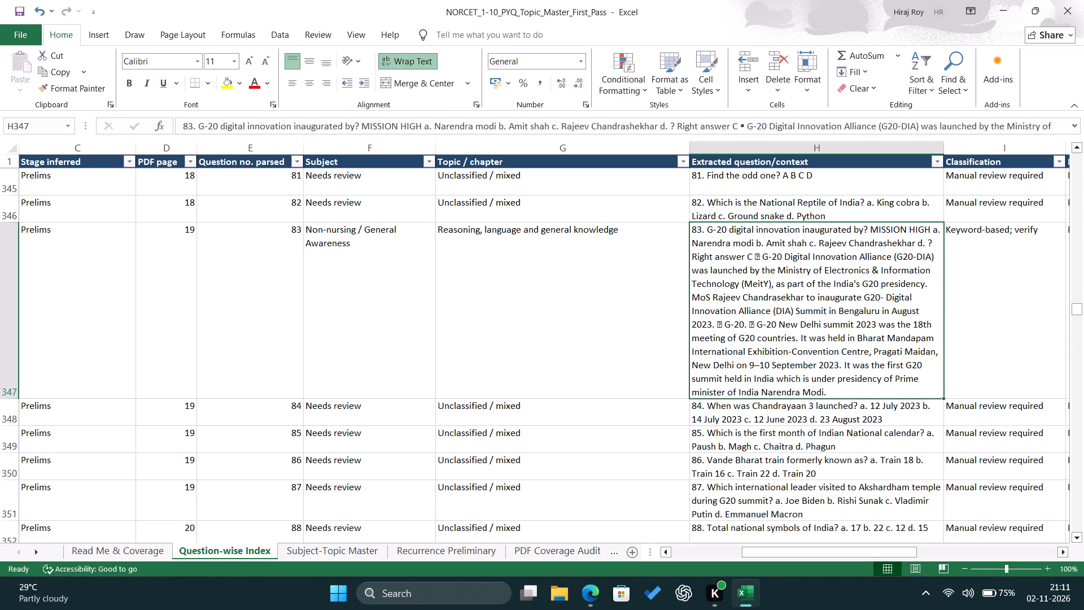
double_click(932, 229)
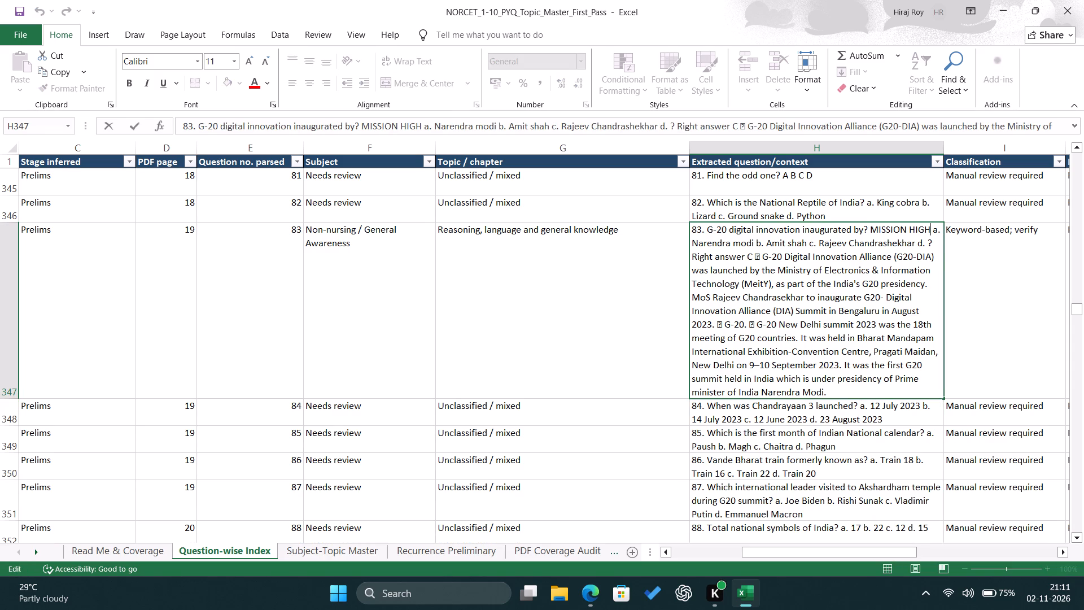
key("BackSpace")
key("BackSpace")
key("BackSpace")
key("BackSpace")
key("BackSpace")
key("BackSpace")
key("BackSpace")
key("BackSpace")
key("BackSpace")
key("BackSpace")
key("BackSpace")
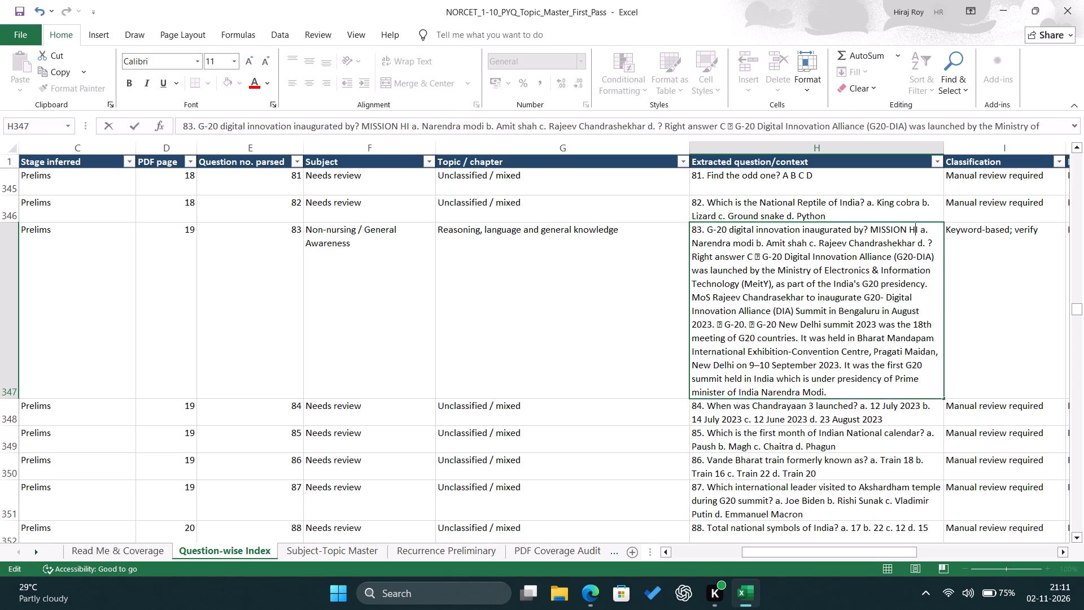
key("BackSpace")
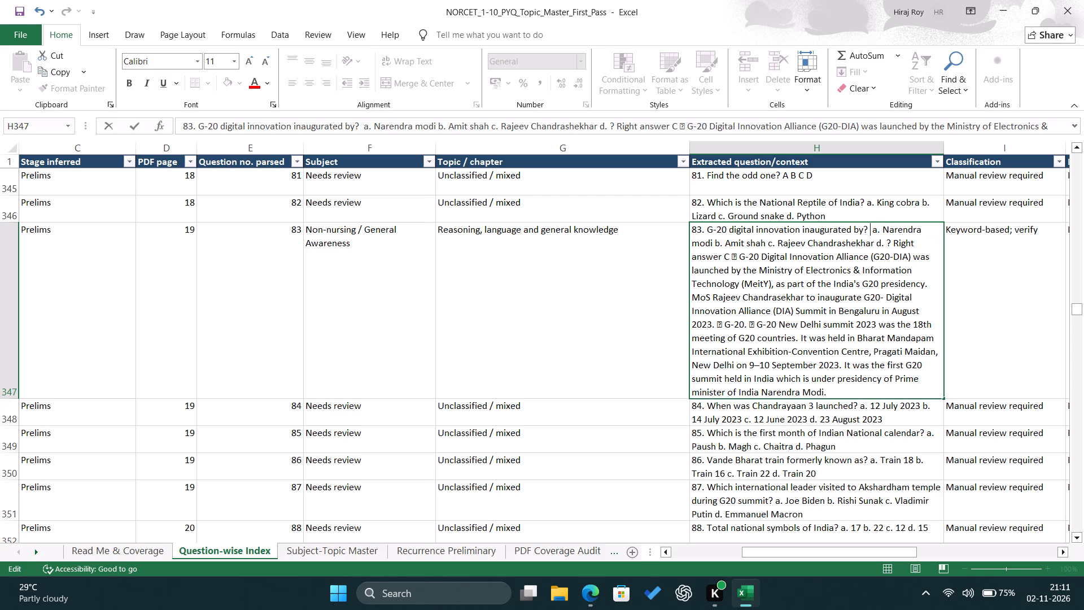
key("BackSpace")
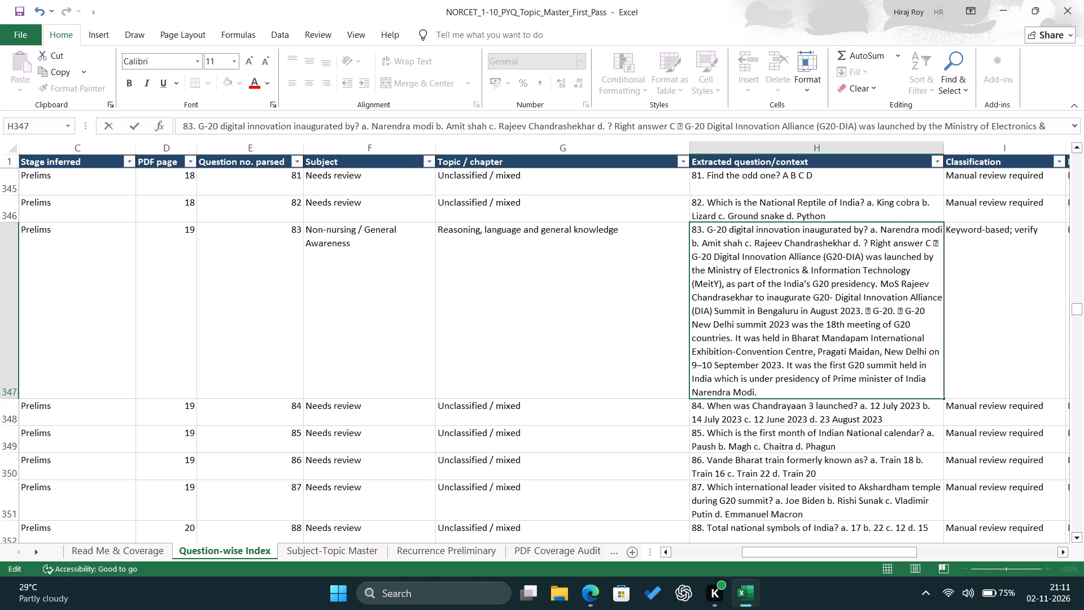
left_click(589, 358)
Save the workbook with the cleaned question texts.
scroll(845, 408, "up", 2)
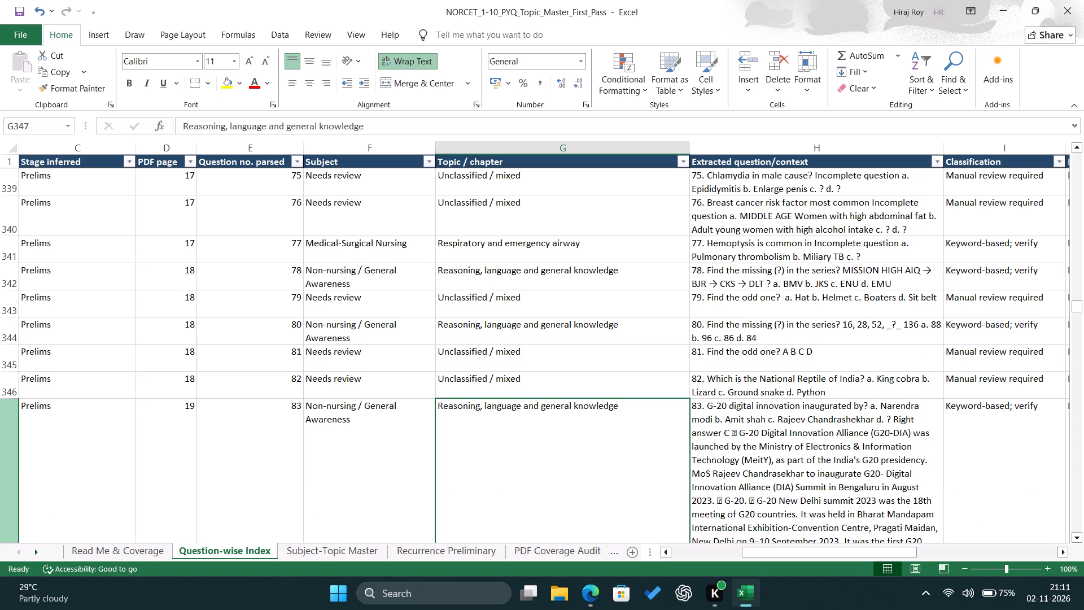
left_click(12, 8)
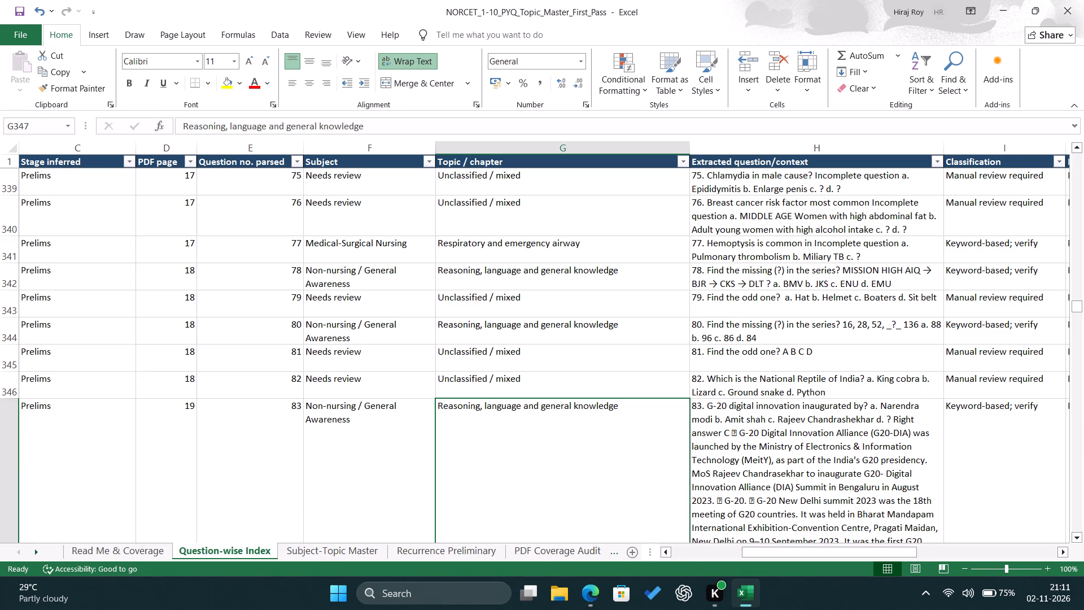